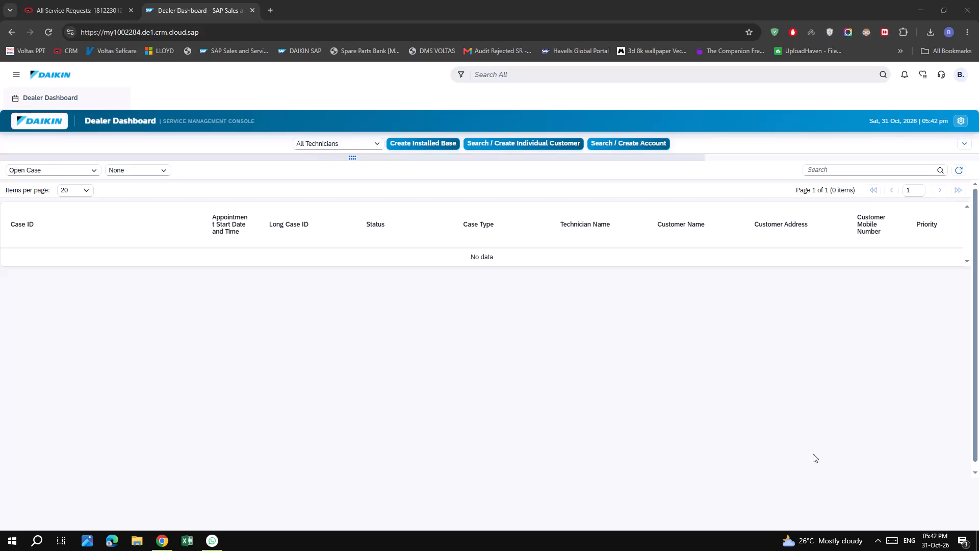
pyautogui.click(87, 169)
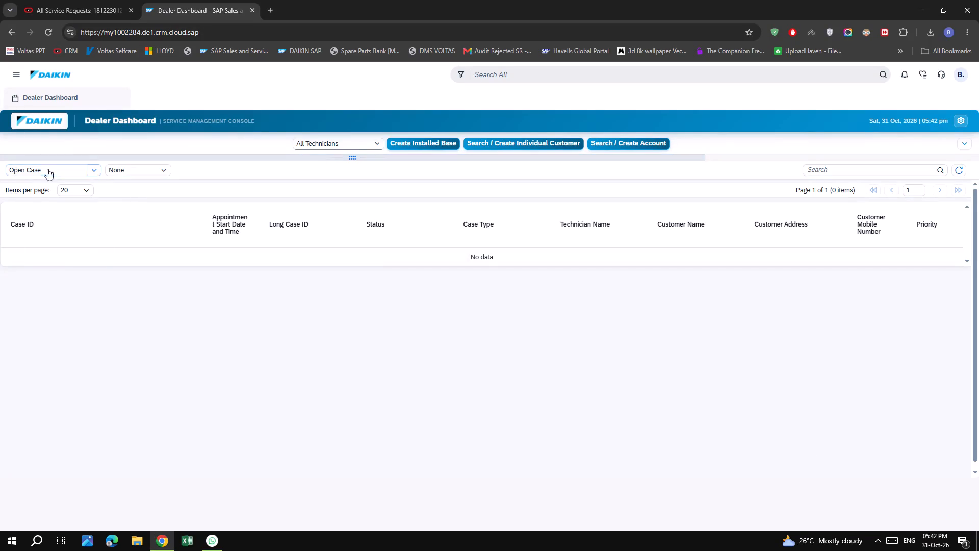
pyautogui.click(83, 199)
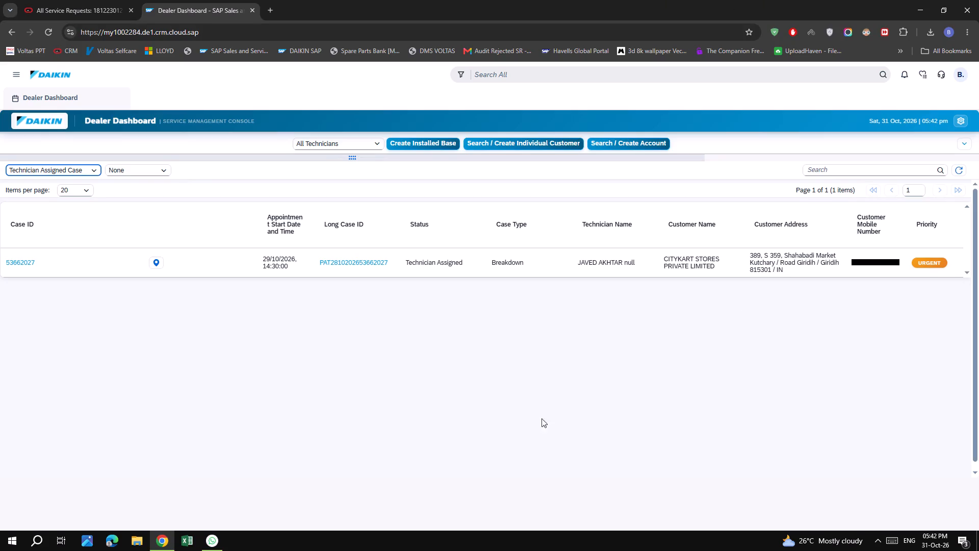
pyautogui.click(26, 262)
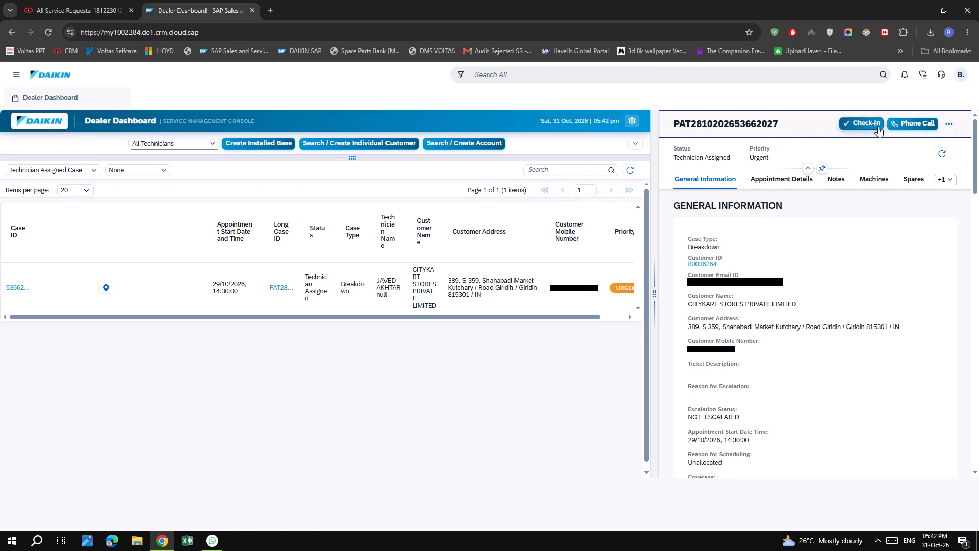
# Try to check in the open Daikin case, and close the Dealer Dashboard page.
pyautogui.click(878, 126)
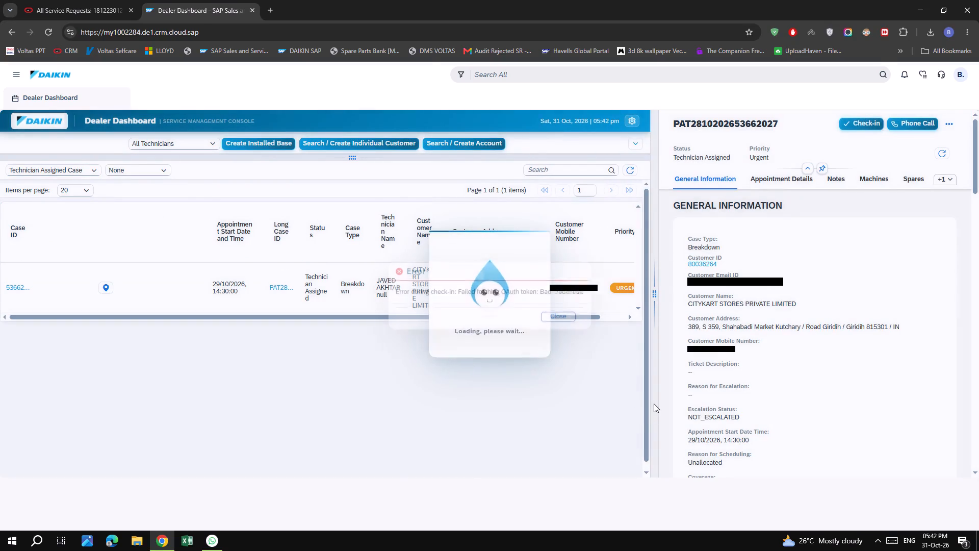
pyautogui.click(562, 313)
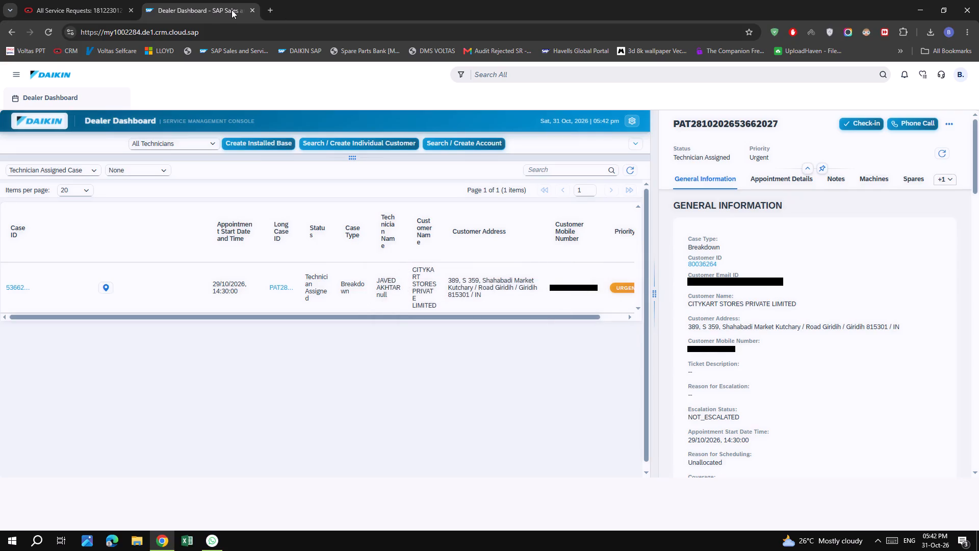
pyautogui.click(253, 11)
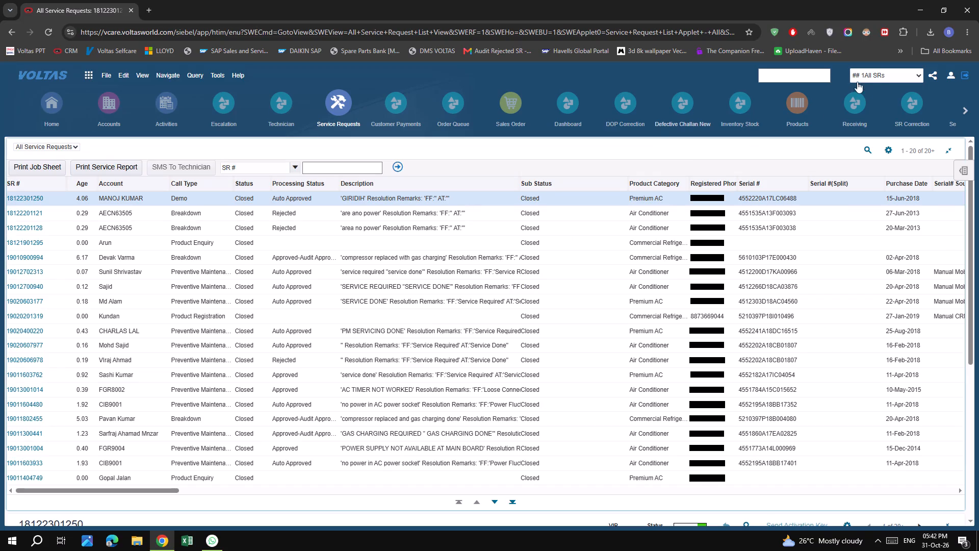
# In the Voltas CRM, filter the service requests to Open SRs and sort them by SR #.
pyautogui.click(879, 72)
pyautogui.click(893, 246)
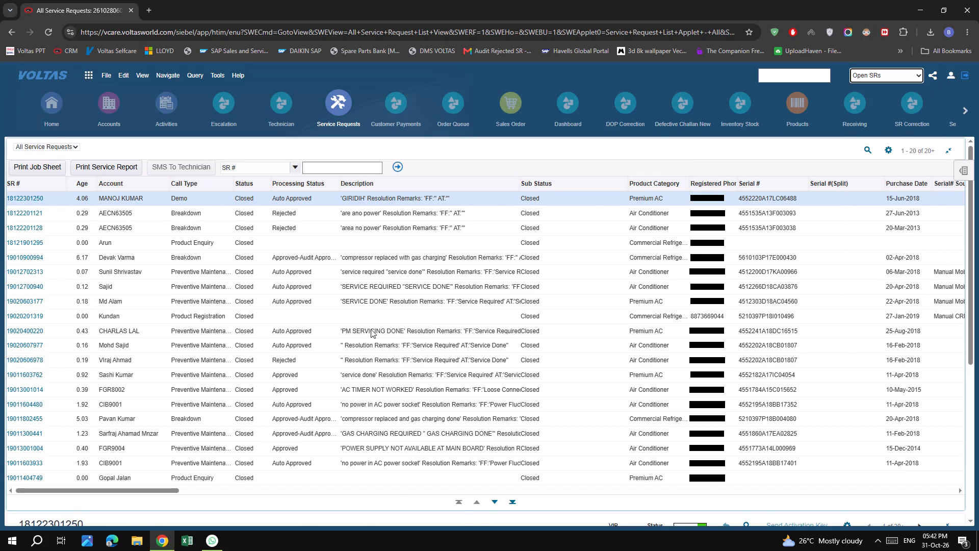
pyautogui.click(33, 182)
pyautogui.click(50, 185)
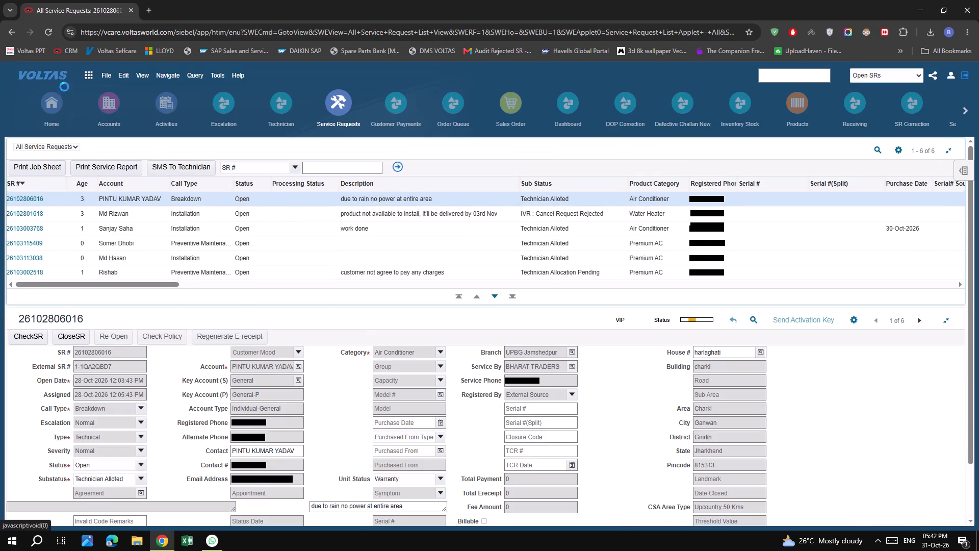
# Return to the service requests by way of the home page and list the Open SRs in descending SR # order.
pyautogui.click(56, 104)
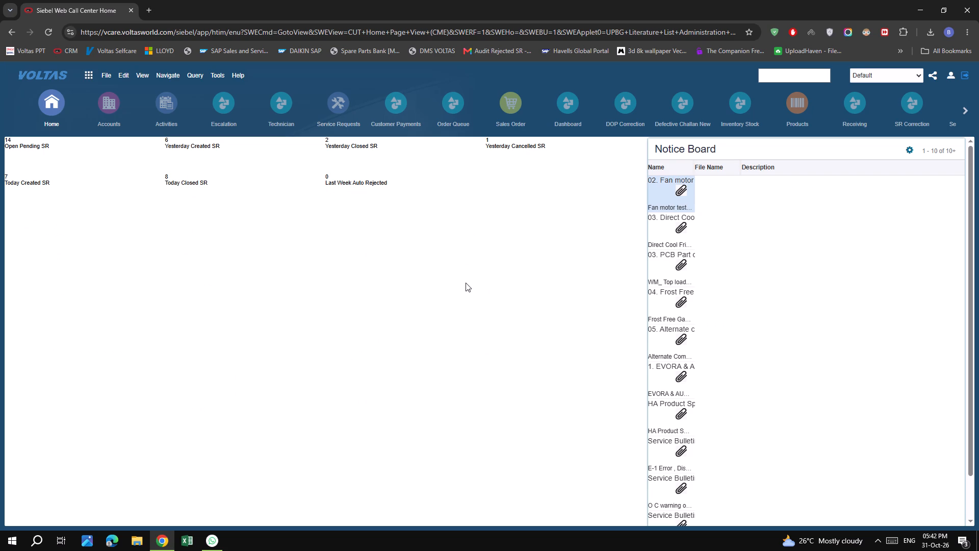
pyautogui.scroll(4, 466, 283)
pyautogui.click(350, 105)
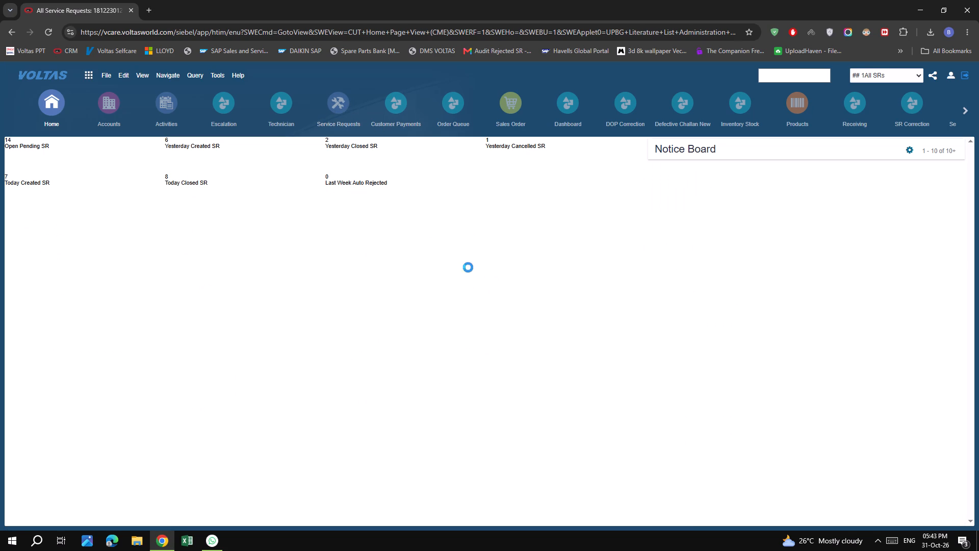
pyautogui.click(893, 76)
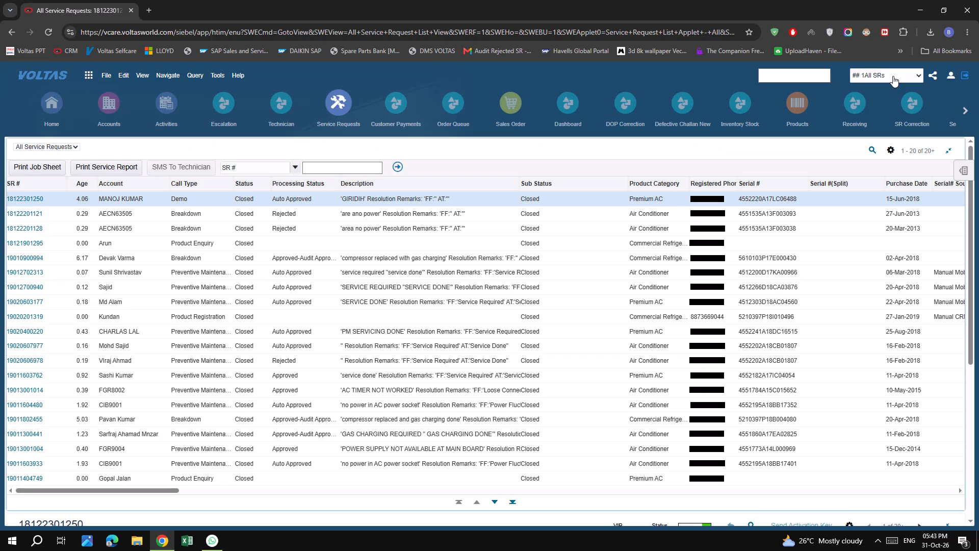
pyautogui.click(895, 249)
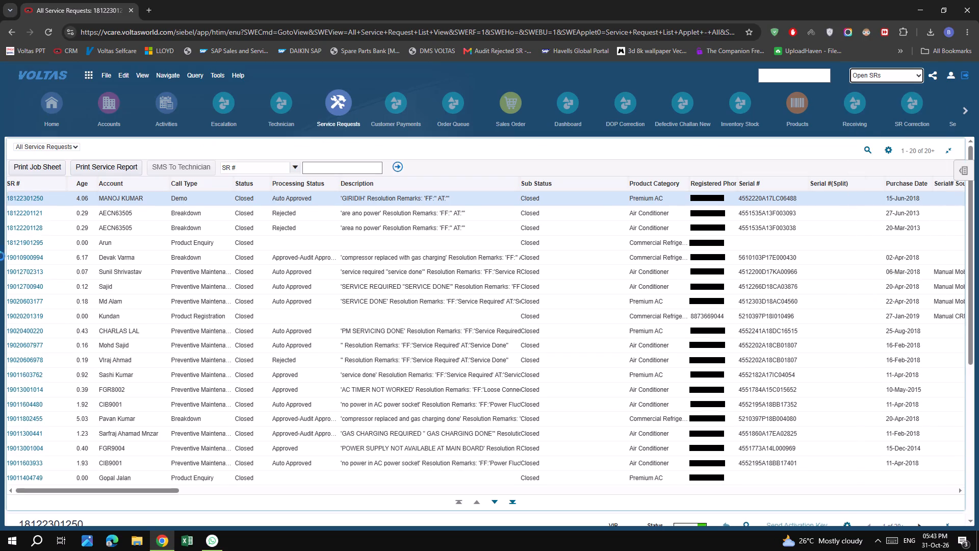
pyautogui.click(28, 181)
pyautogui.click(48, 187)
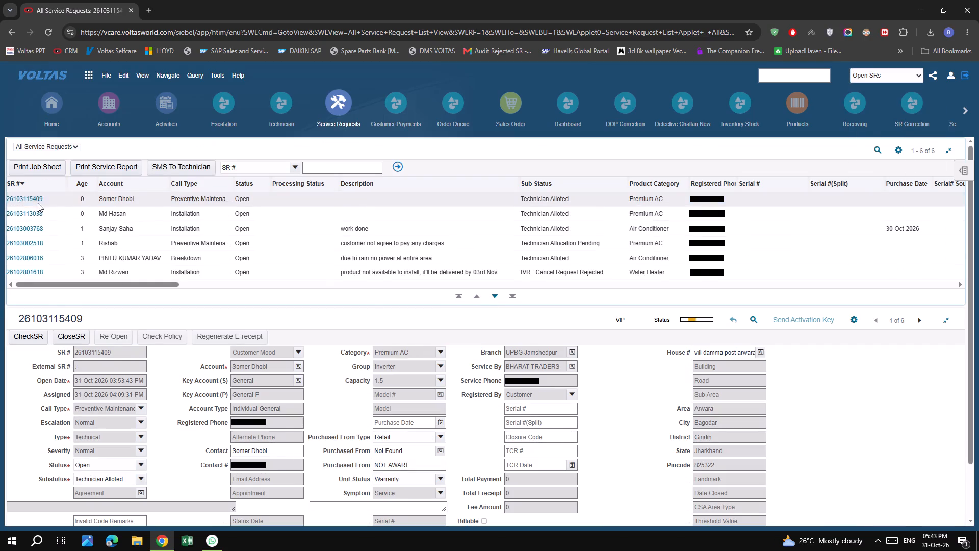
pyautogui.click(24, 199)
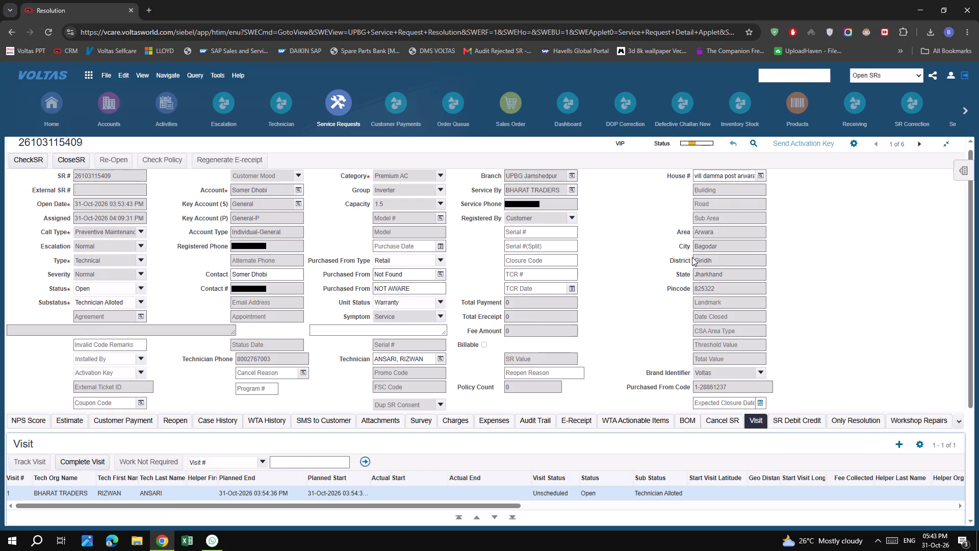
pyautogui.scroll(7, 868, 212)
pyautogui.click(920, 148)
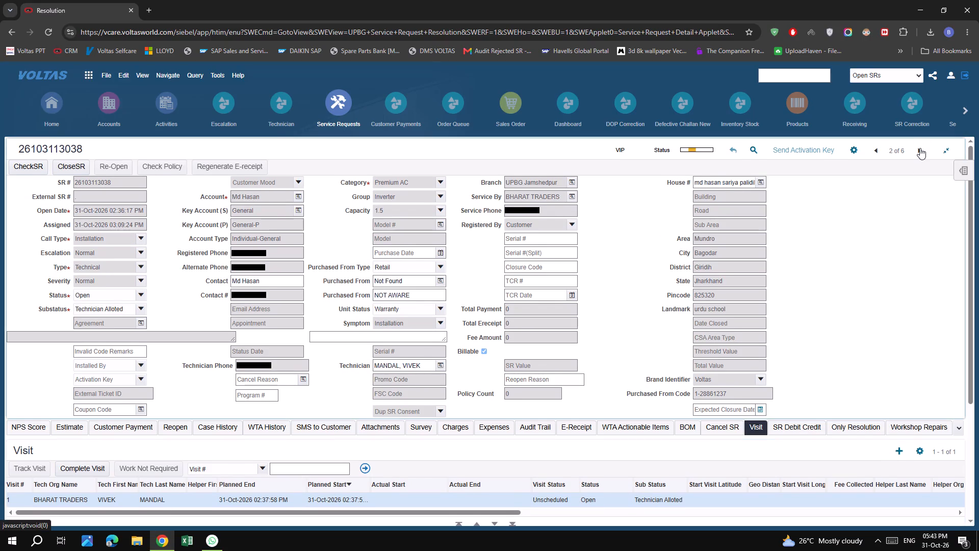
pyautogui.click(920, 148)
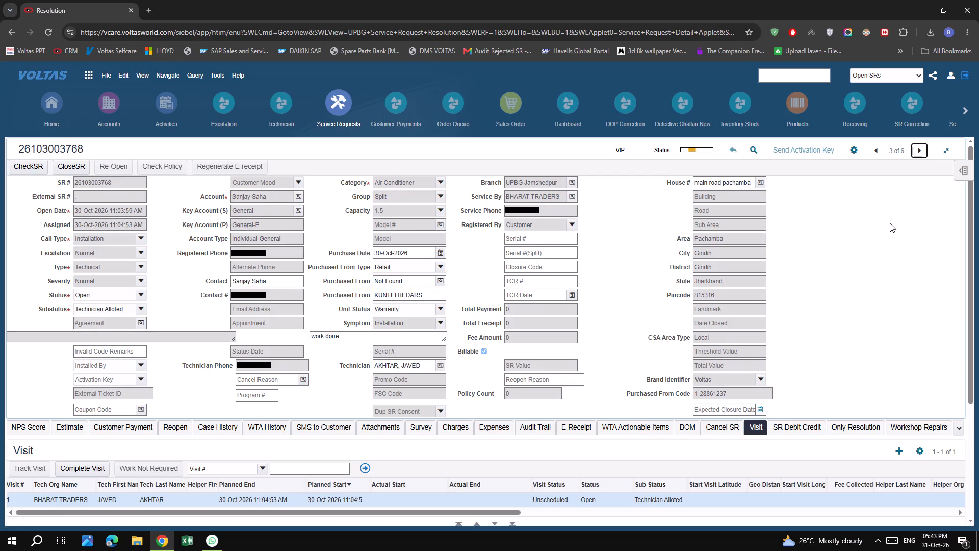
pyautogui.click(920, 151)
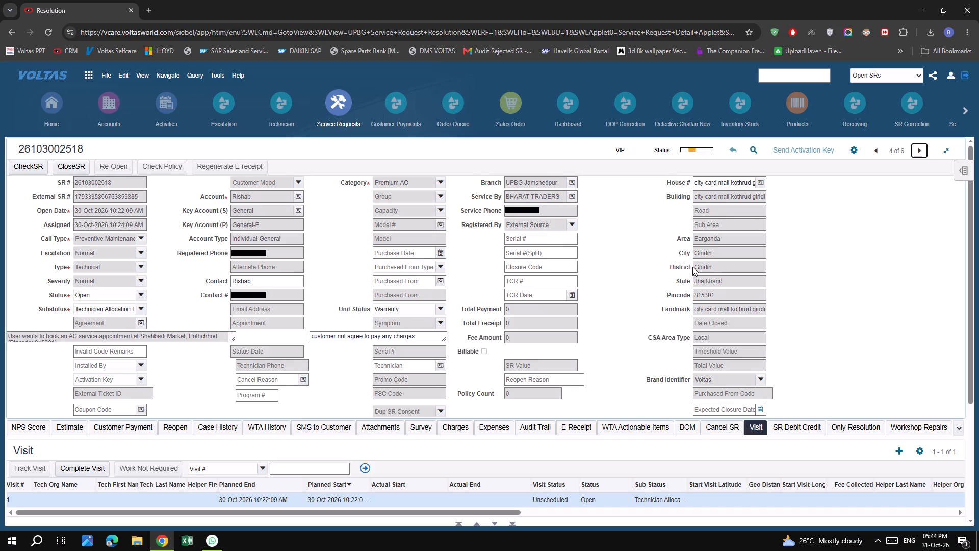
pyautogui.scroll(6, 654, 254)
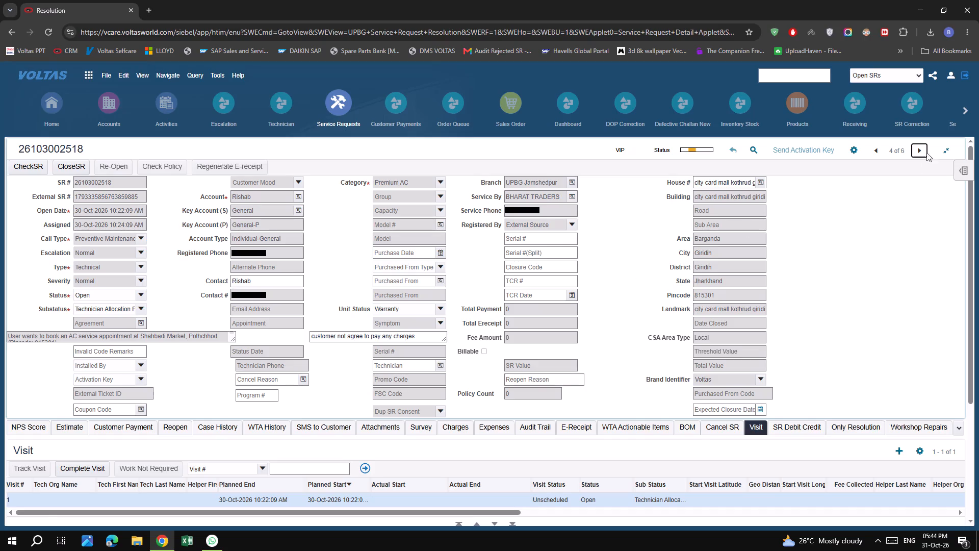
pyautogui.click(918, 150)
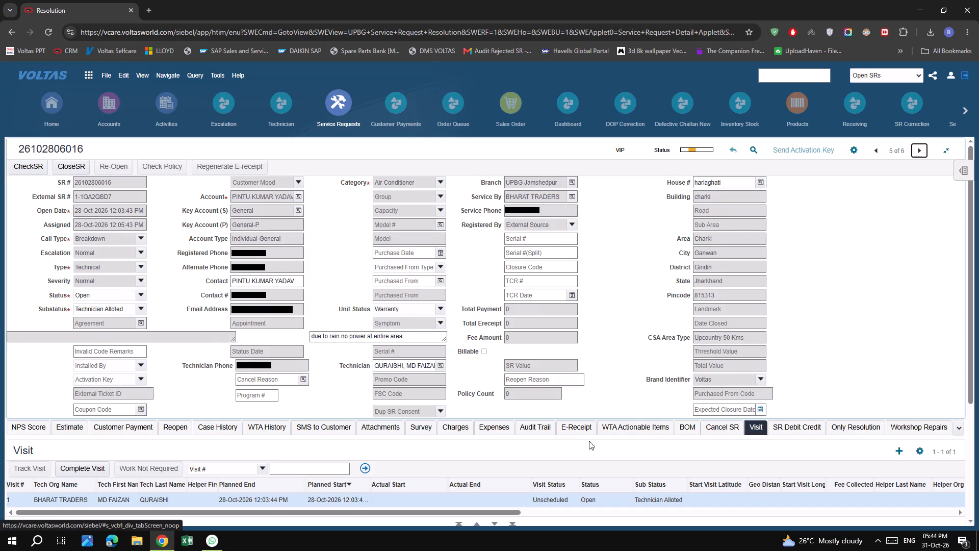
pyautogui.scroll(-1, 319, 414)
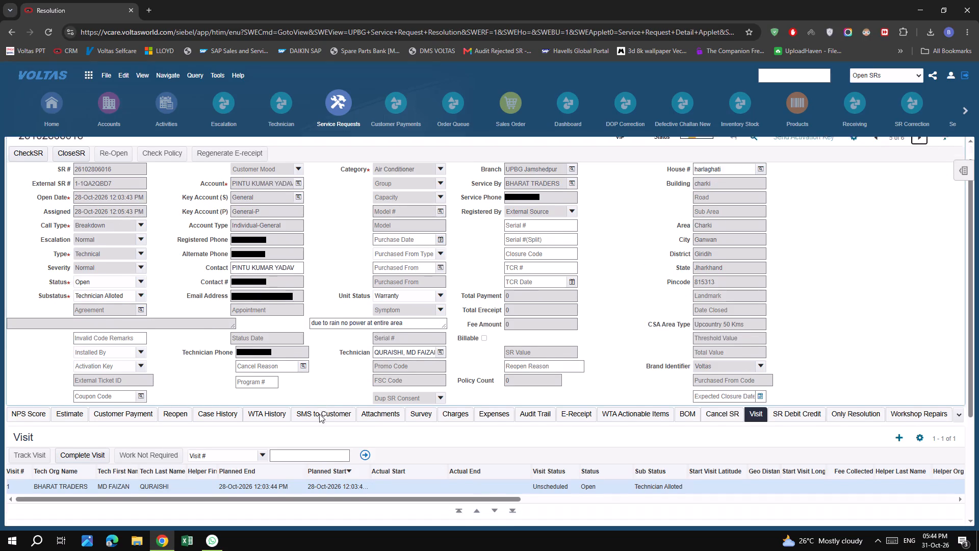
pyautogui.scroll(4, 321, 415)
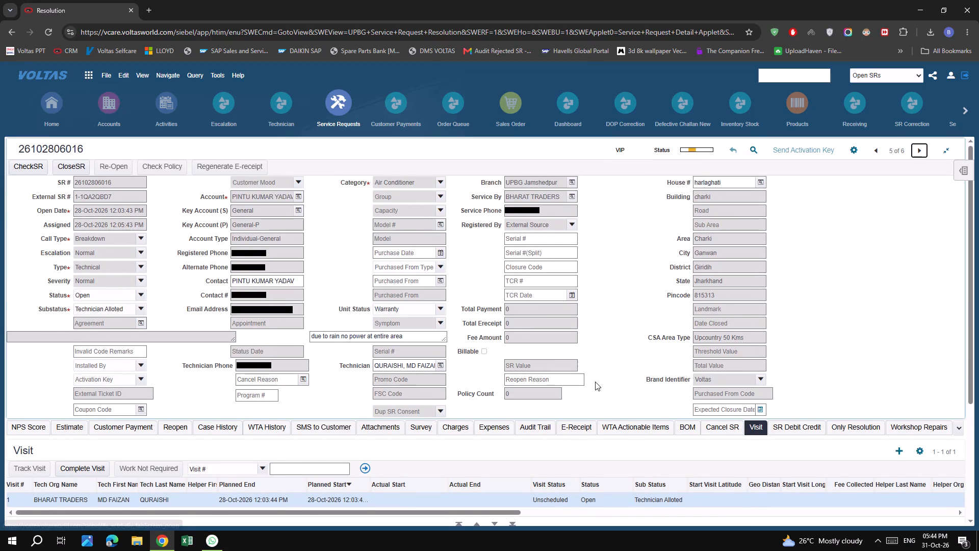
pyautogui.scroll(-3, 596, 383)
pyautogui.scroll(5, 574, 335)
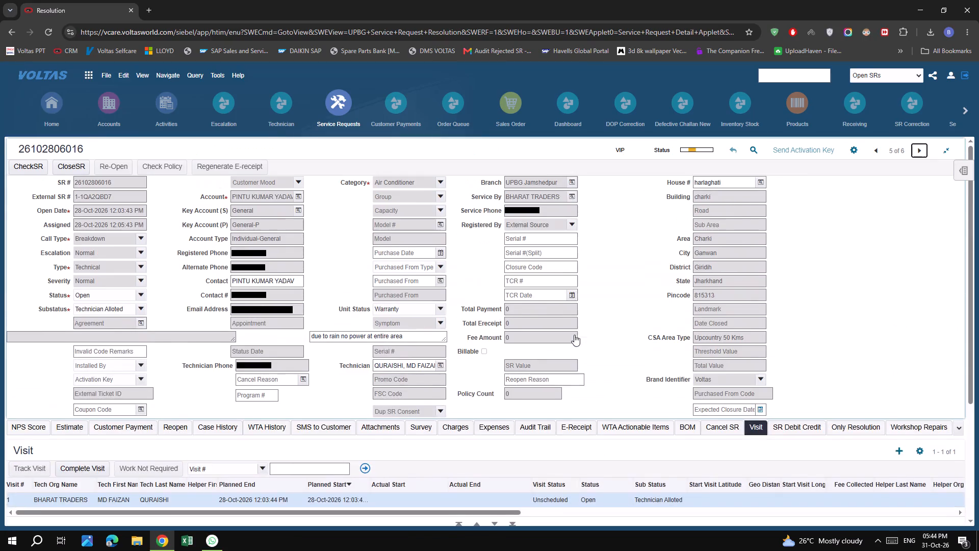
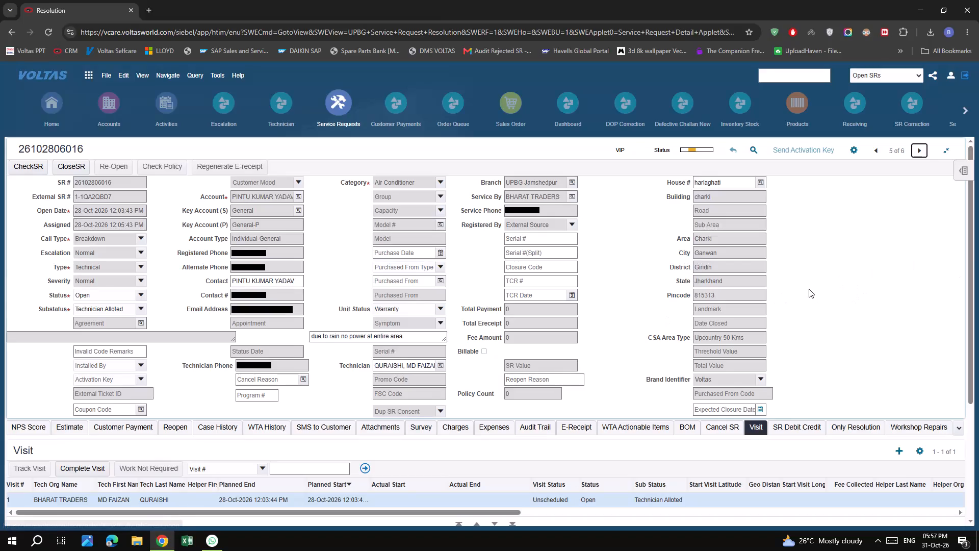
pyautogui.click(917, 151)
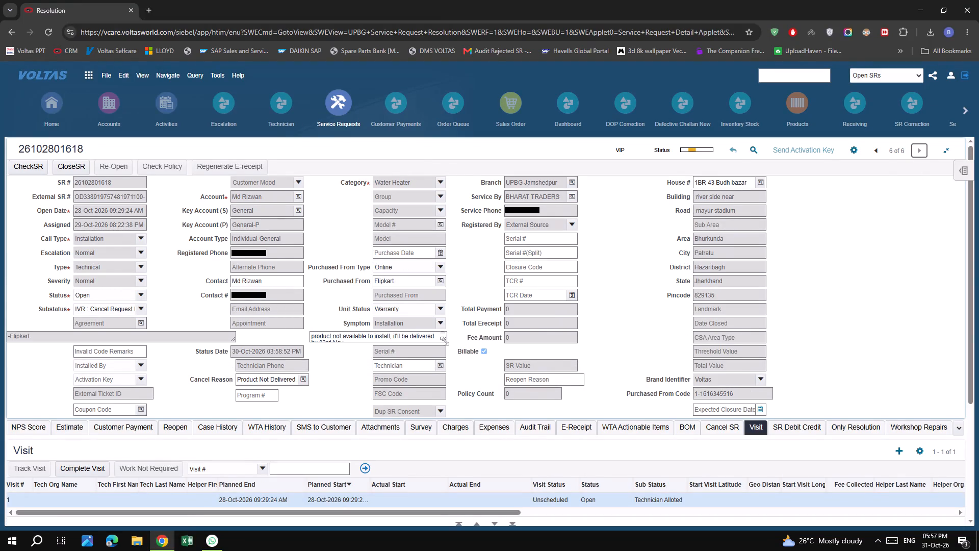
pyautogui.moveTo(445, 341); pyautogui.dragTo(445, 354)
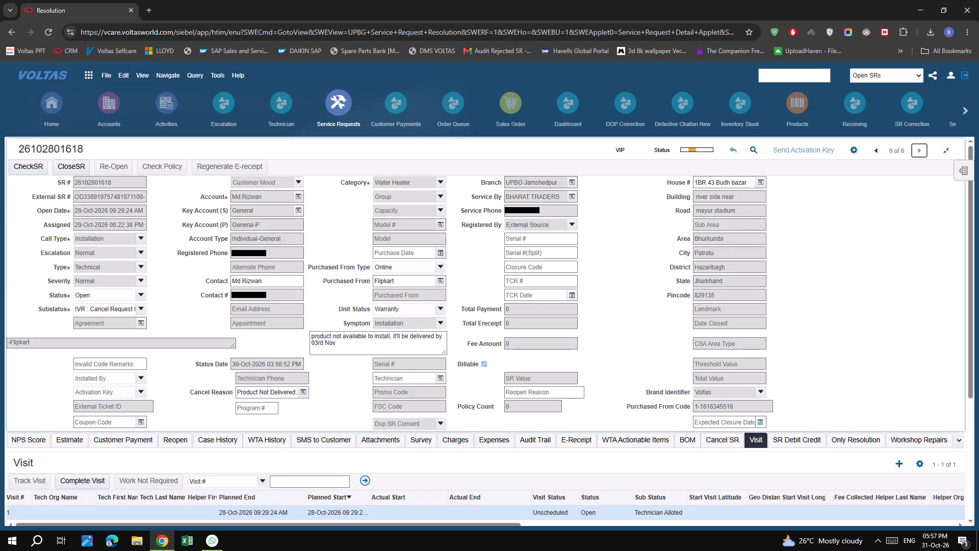
pyautogui.scroll(-5, 678, 385)
pyautogui.scroll(5, 688, 387)
pyautogui.click(311, 437)
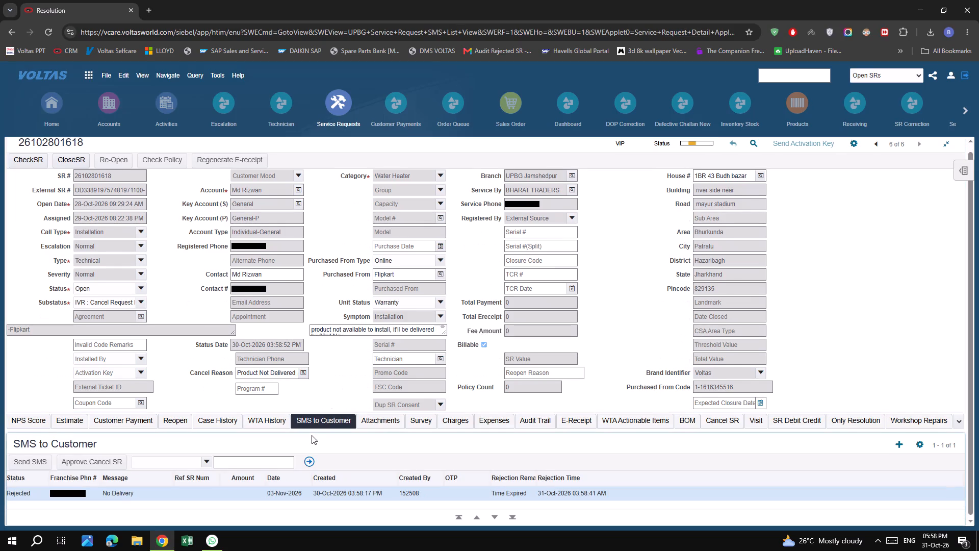
pyautogui.click(827, 236)
pyautogui.scroll(6, 828, 236)
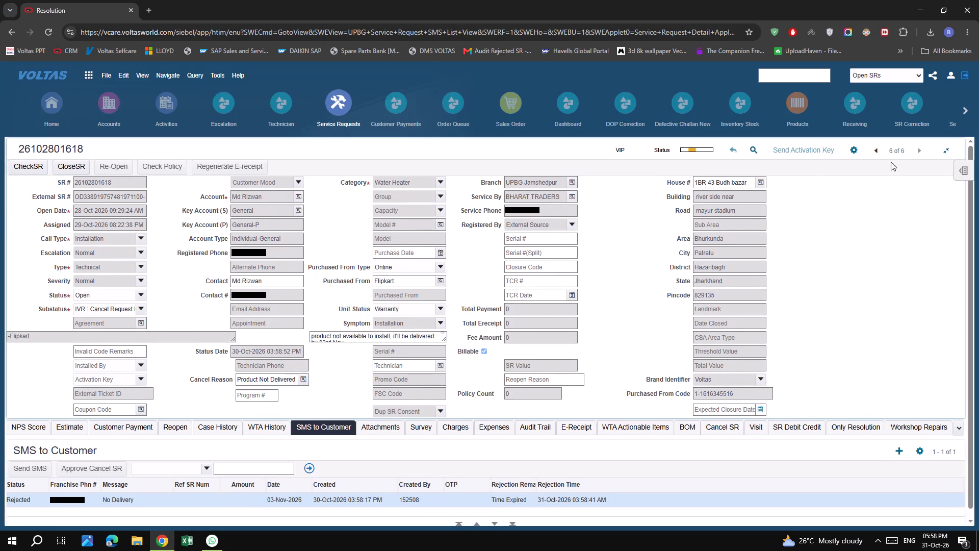
pyautogui.click(873, 153)
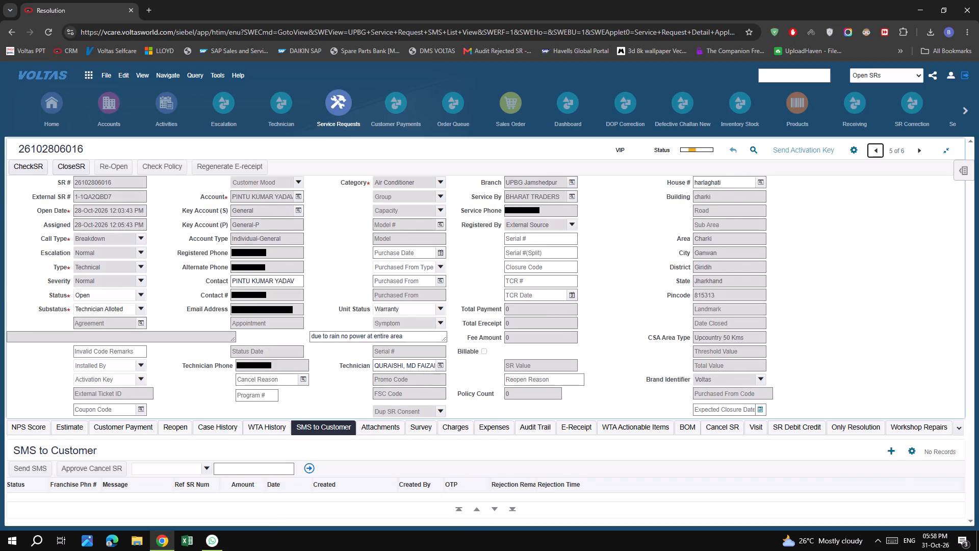
pyautogui.doubleClick(407, 335)
pyautogui.click(627, 342)
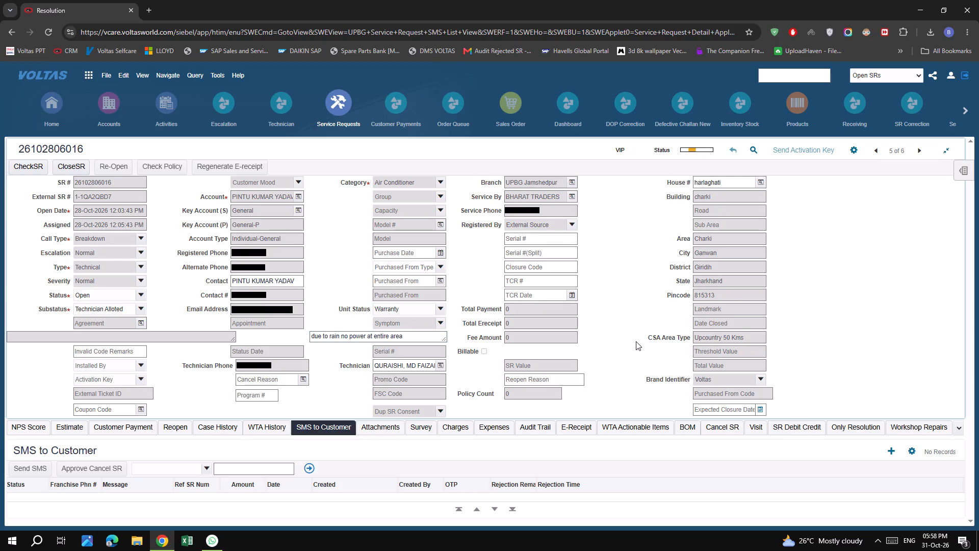
pyautogui.scroll(-3, 635, 347)
pyautogui.click(893, 453)
pyautogui.click(122, 504)
pyautogui.click(165, 501)
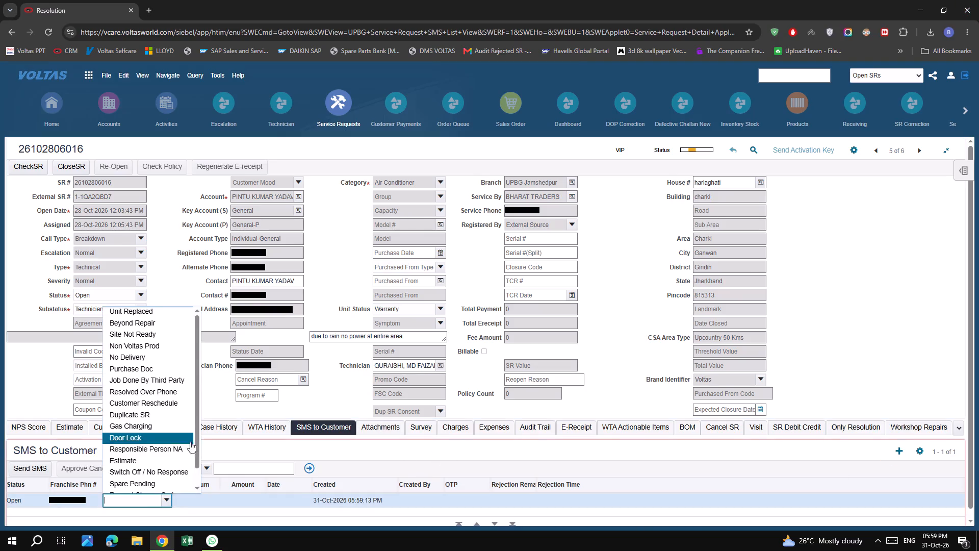
pyautogui.click(165, 403)
pyautogui.click(36, 467)
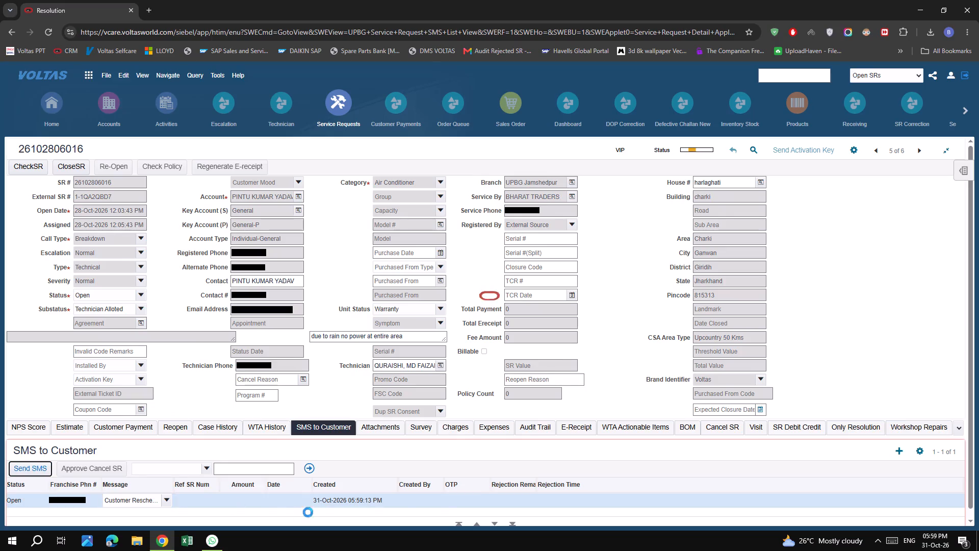
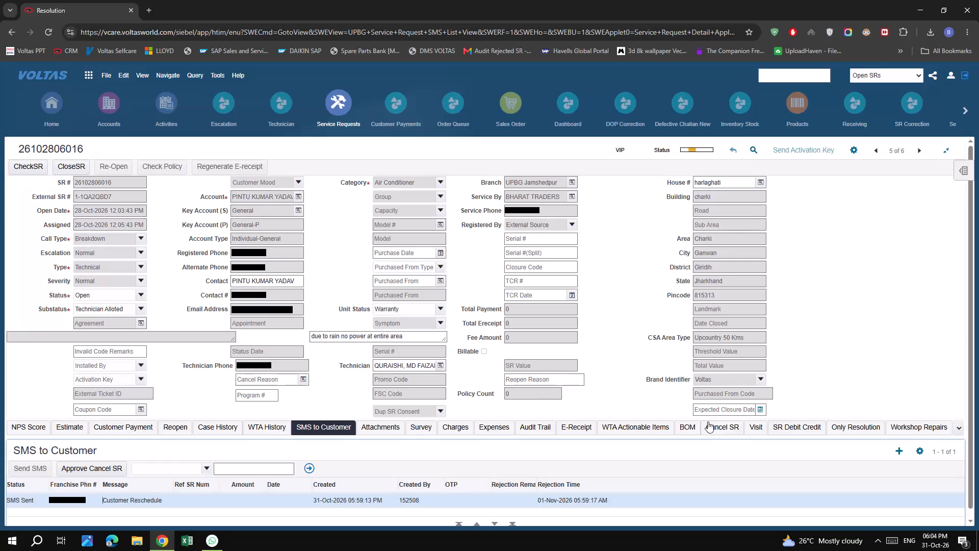
pyautogui.click(875, 151)
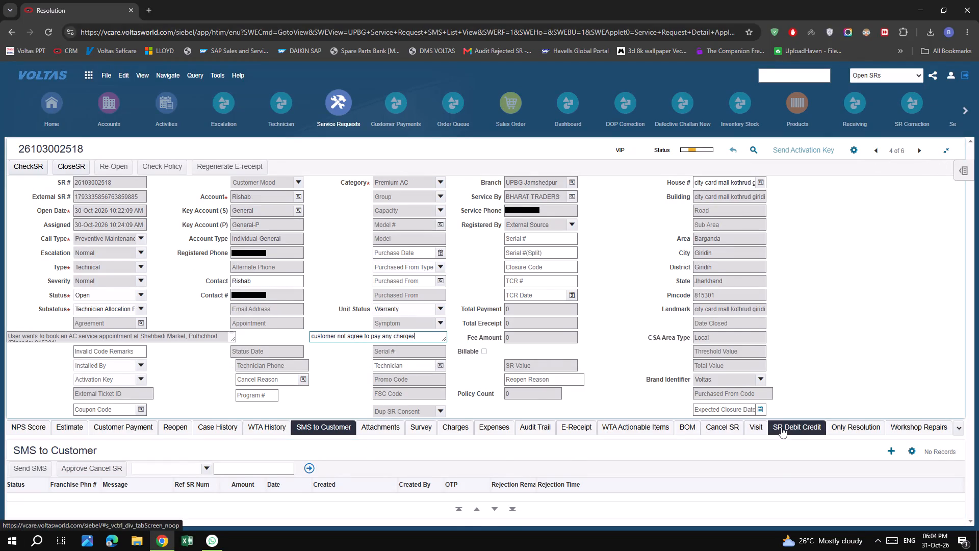
pyautogui.click(752, 427)
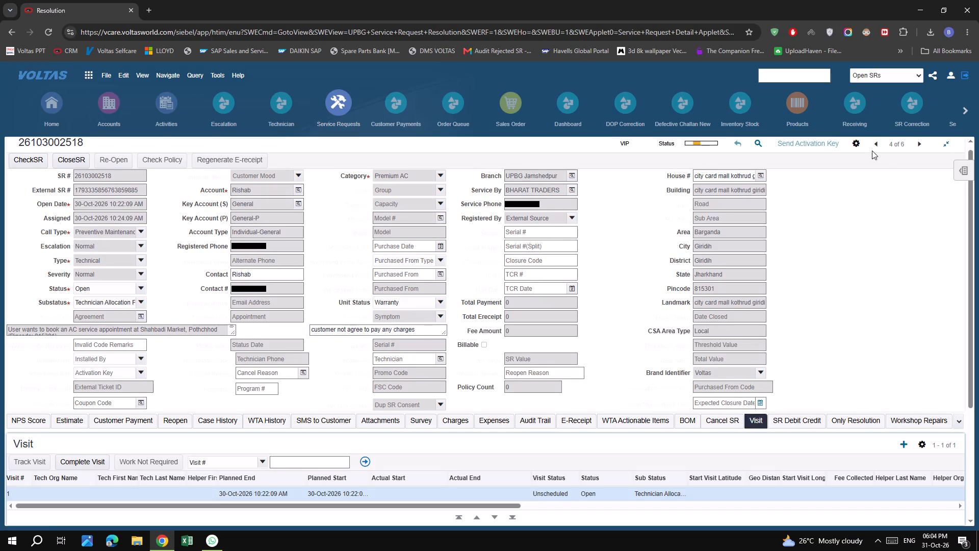
pyautogui.click(877, 146)
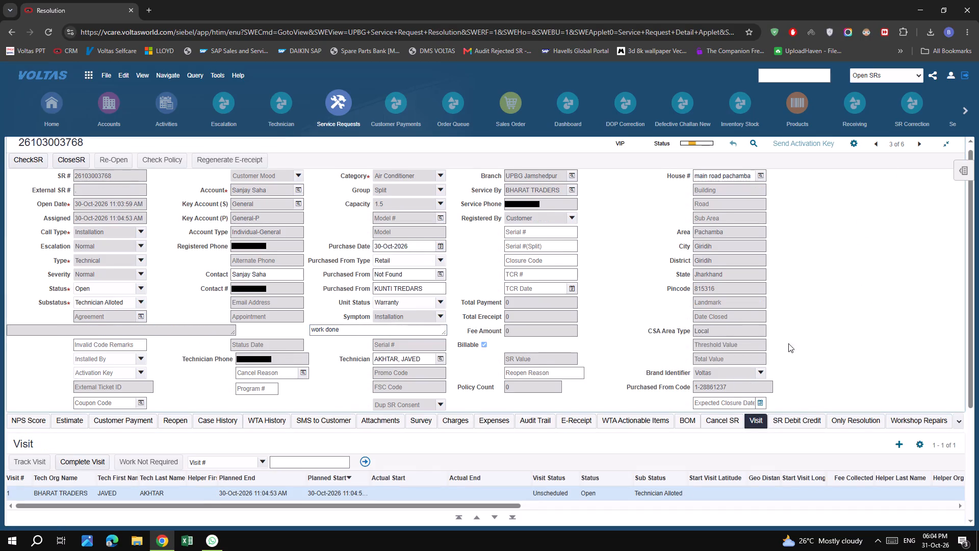
pyautogui.scroll(4, 850, 249)
pyautogui.click(924, 151)
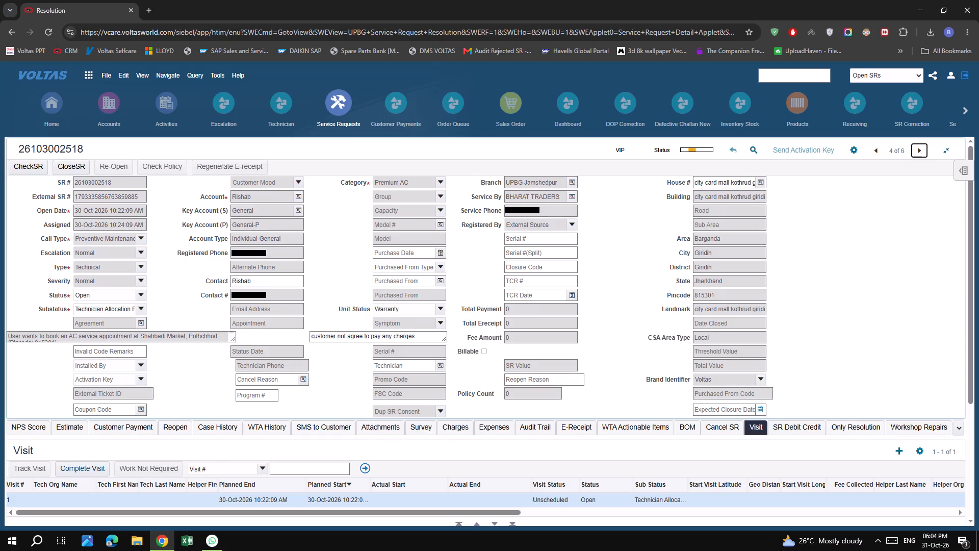
pyautogui.click(329, 426)
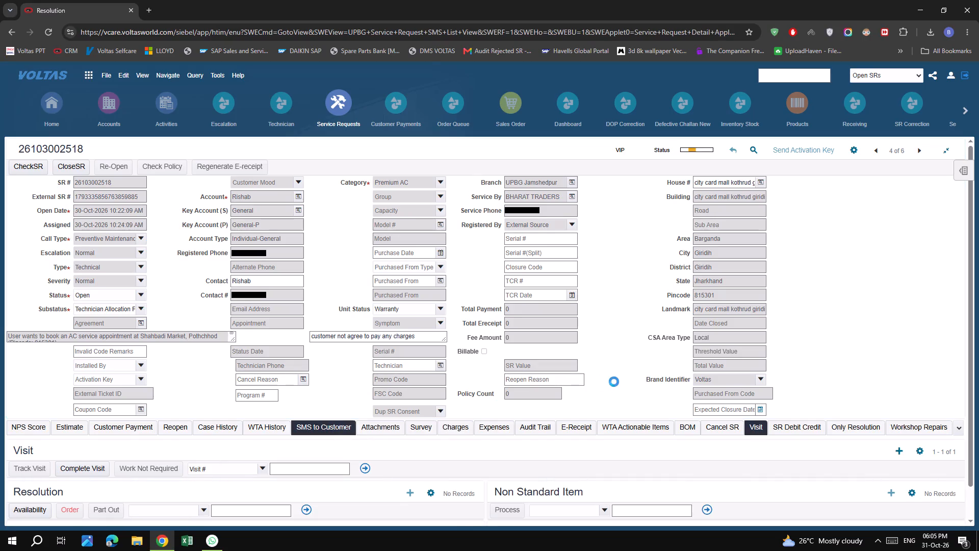
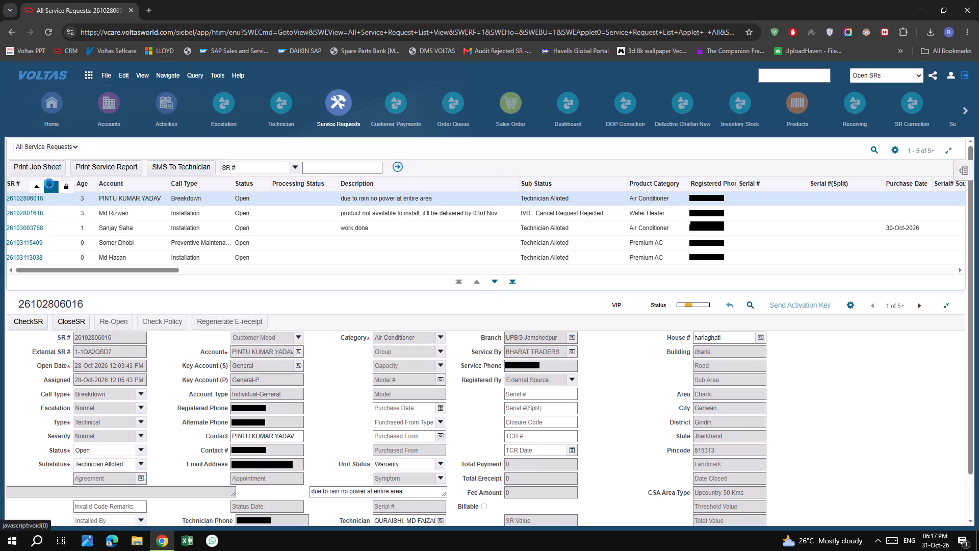
pyautogui.click(946, 149)
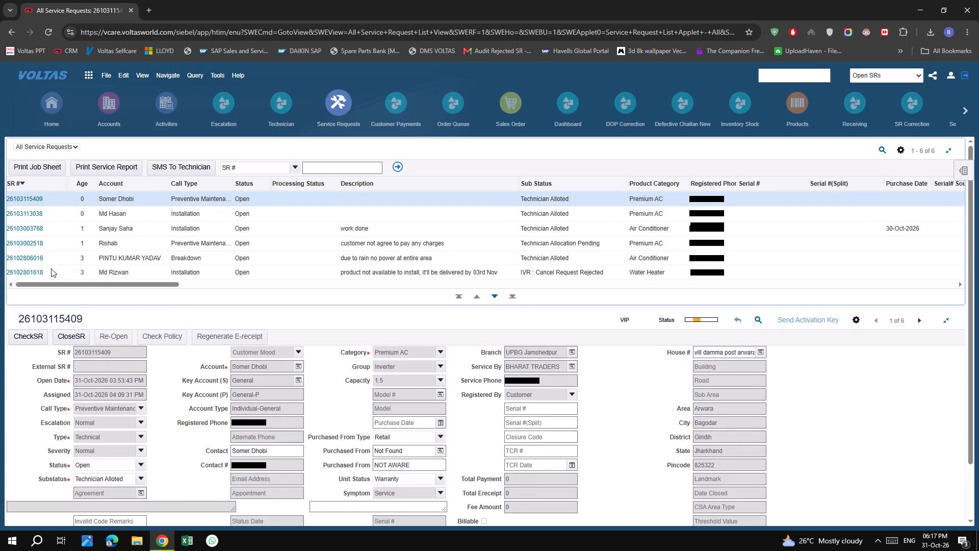
pyautogui.click(30, 258)
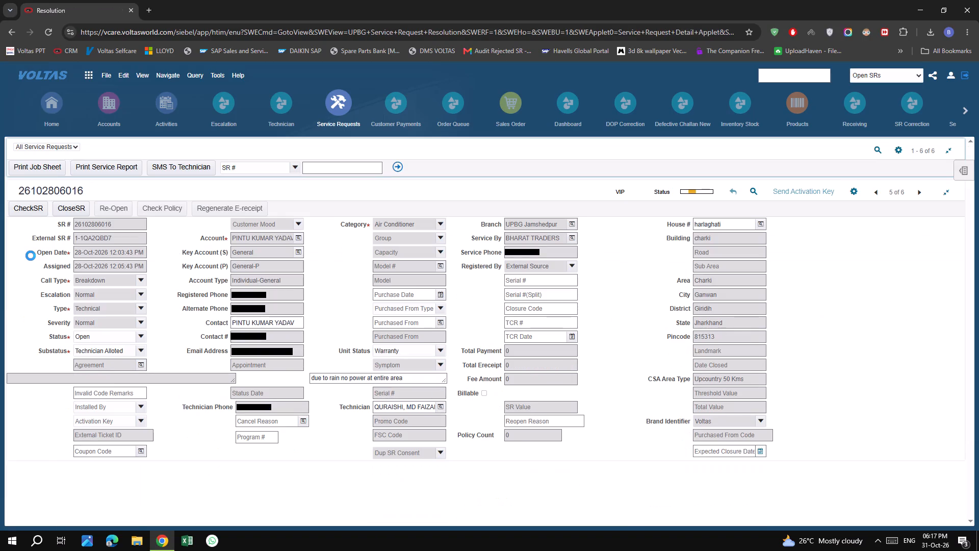
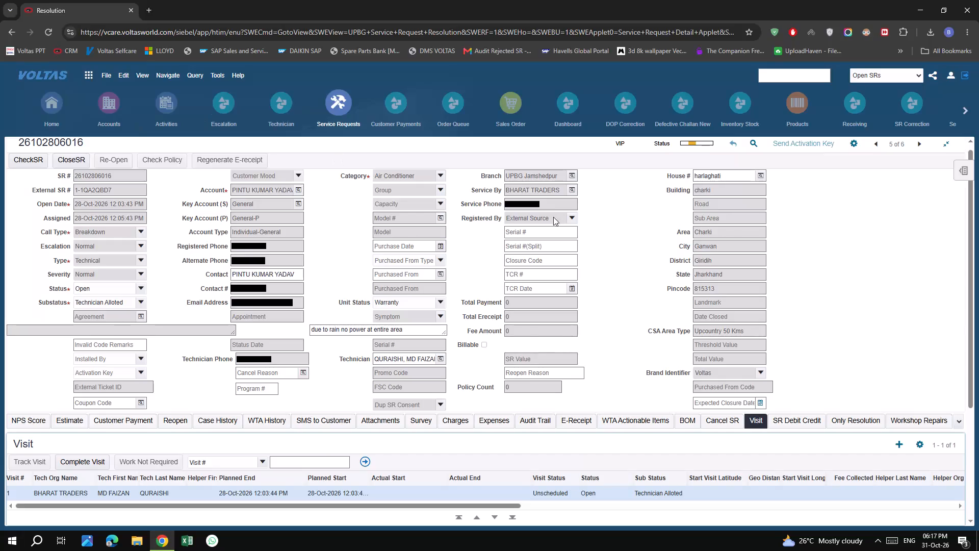
pyautogui.click(874, 146)
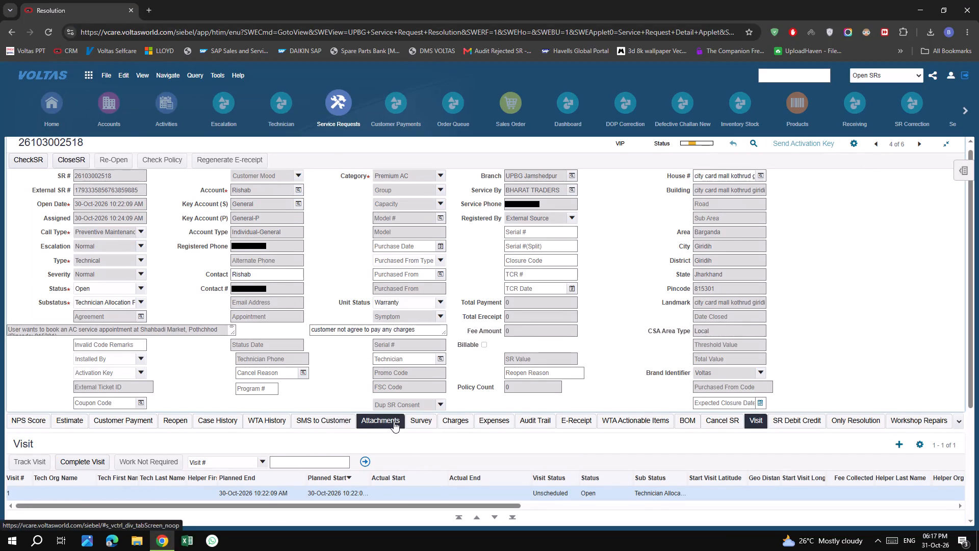
pyautogui.click(319, 422)
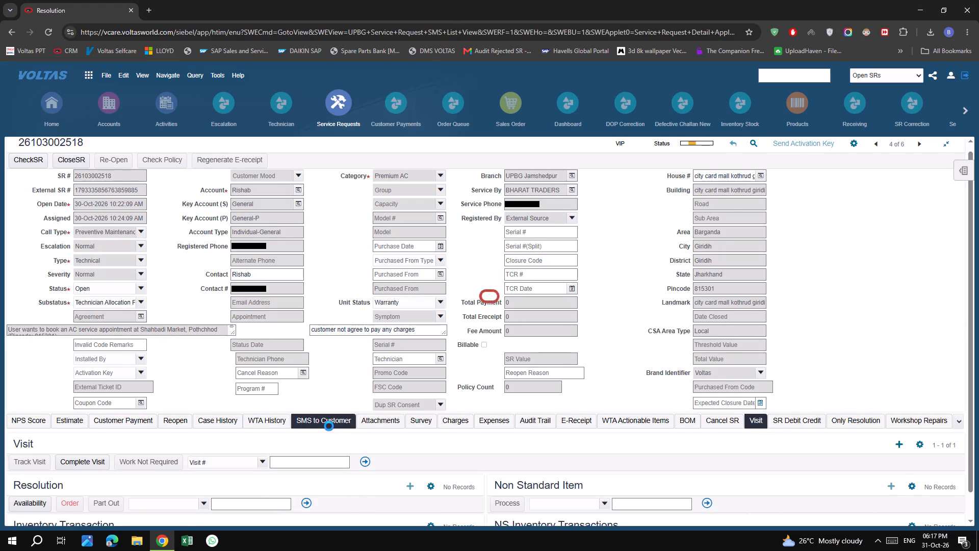
pyautogui.click(889, 448)
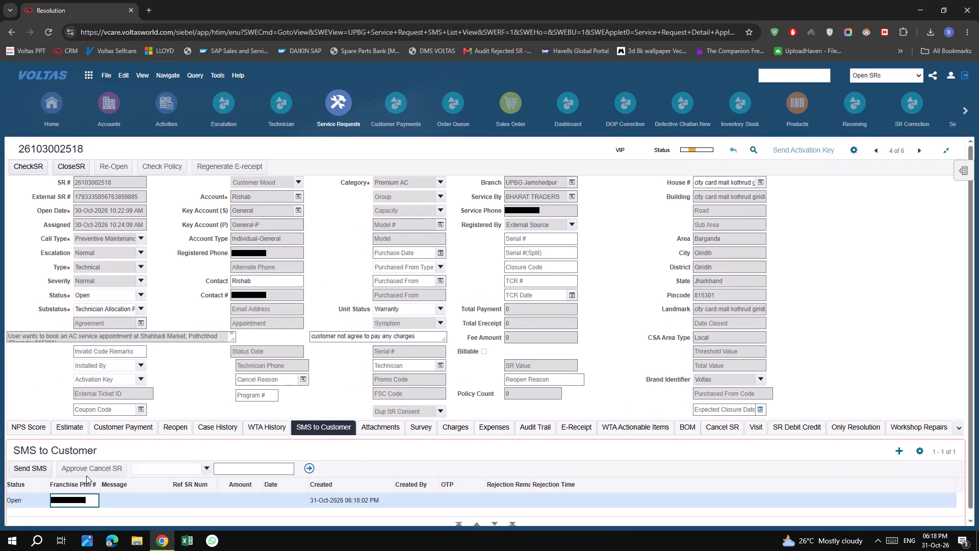
pyautogui.click(127, 500)
pyautogui.click(164, 501)
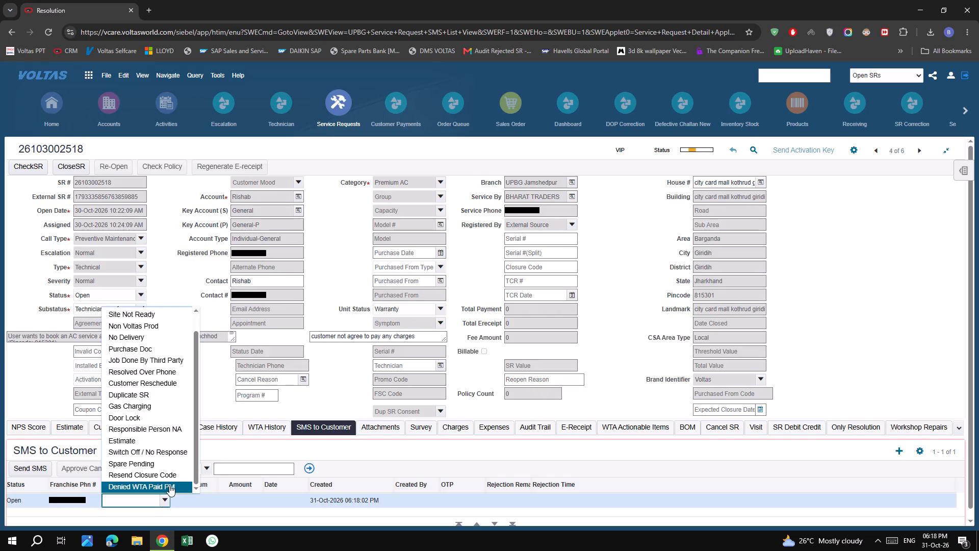
pyautogui.click(158, 437)
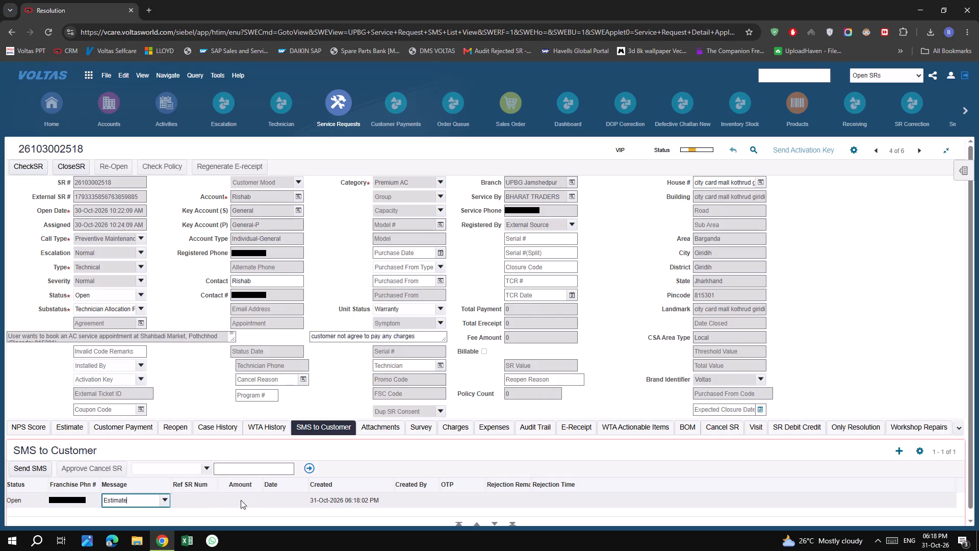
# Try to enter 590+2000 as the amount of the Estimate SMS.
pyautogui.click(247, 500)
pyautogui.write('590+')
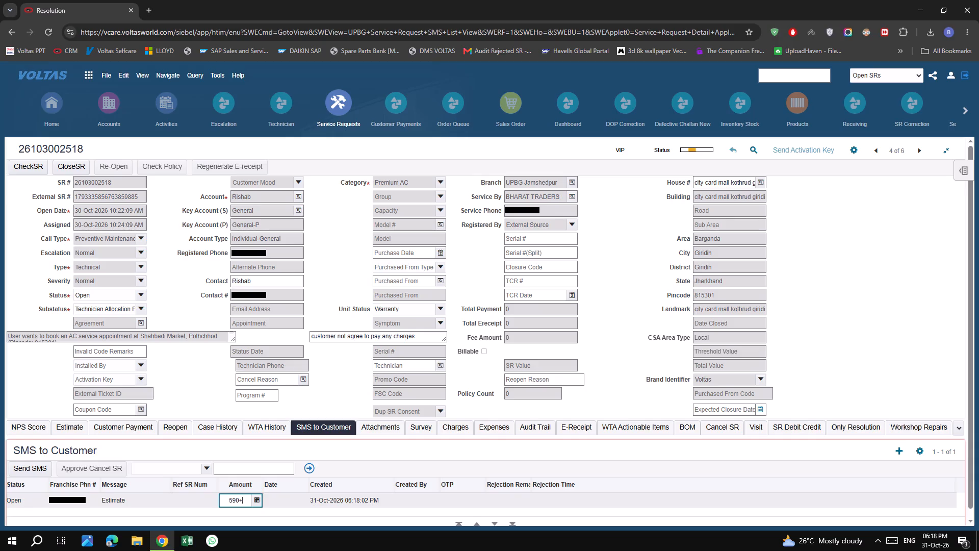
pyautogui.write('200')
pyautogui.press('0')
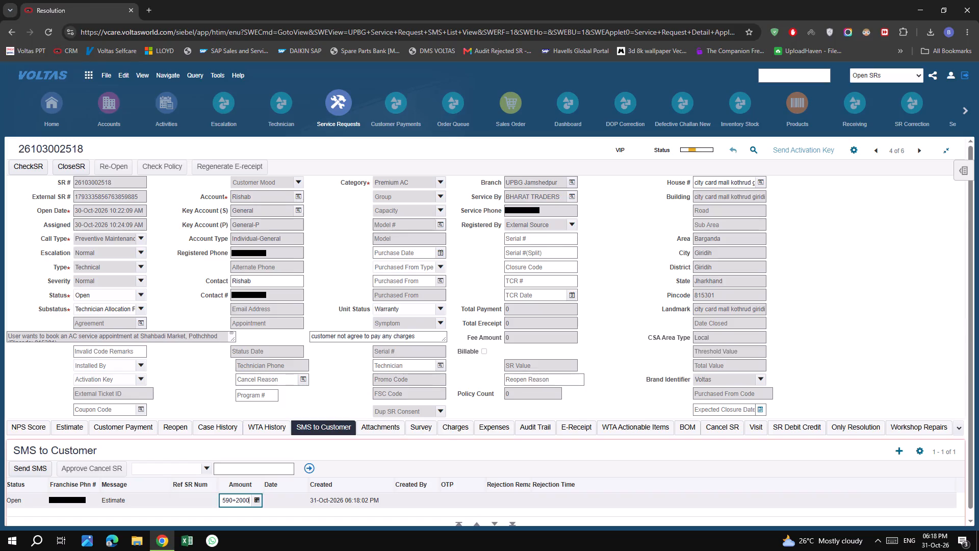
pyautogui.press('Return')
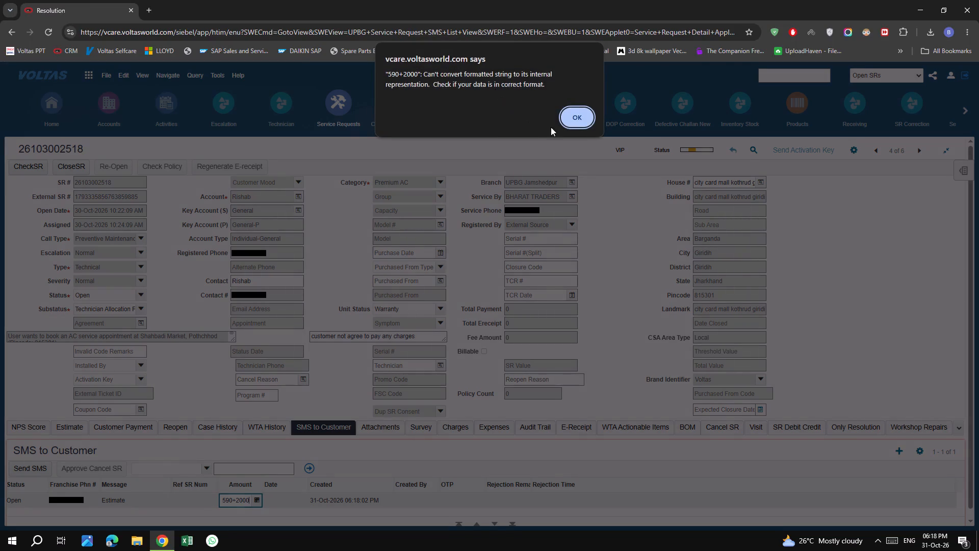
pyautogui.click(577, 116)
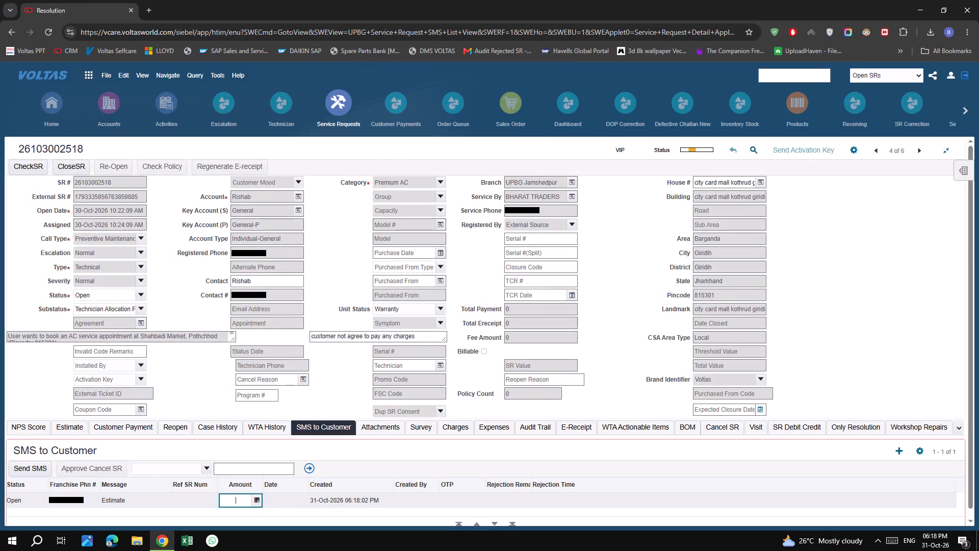
# Set the Estimate SMS amount to 590, save the record and send the SMS to the customer.
pyautogui.write('590')
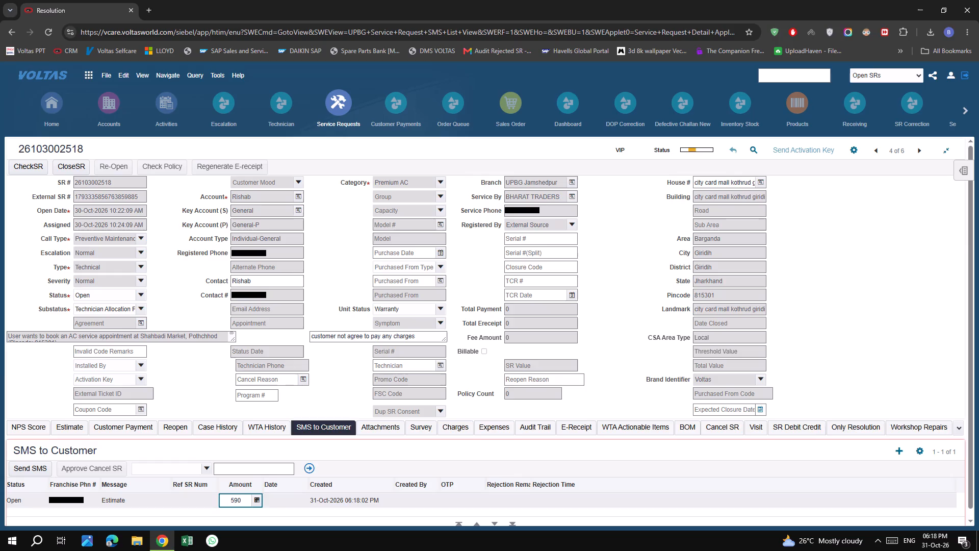
pyautogui.click(313, 472)
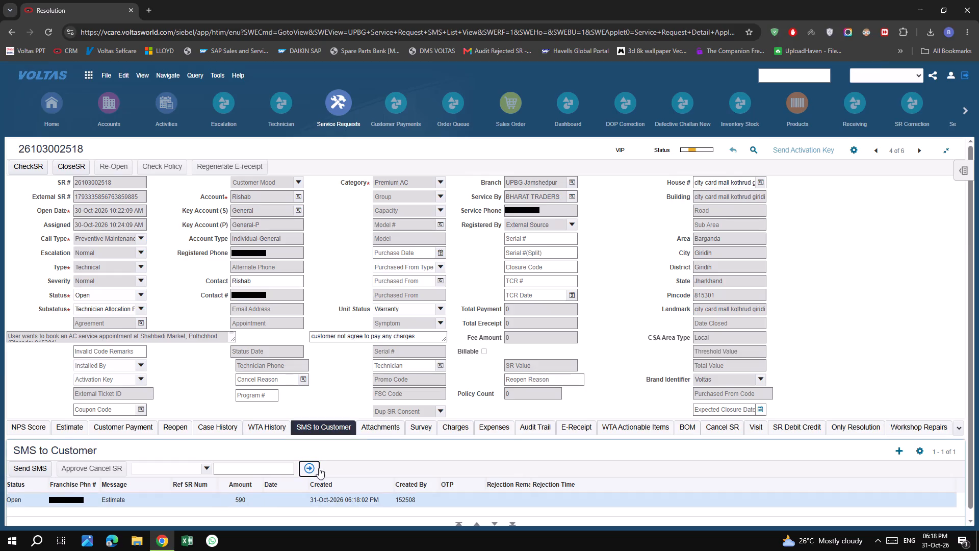
pyautogui.click(39, 468)
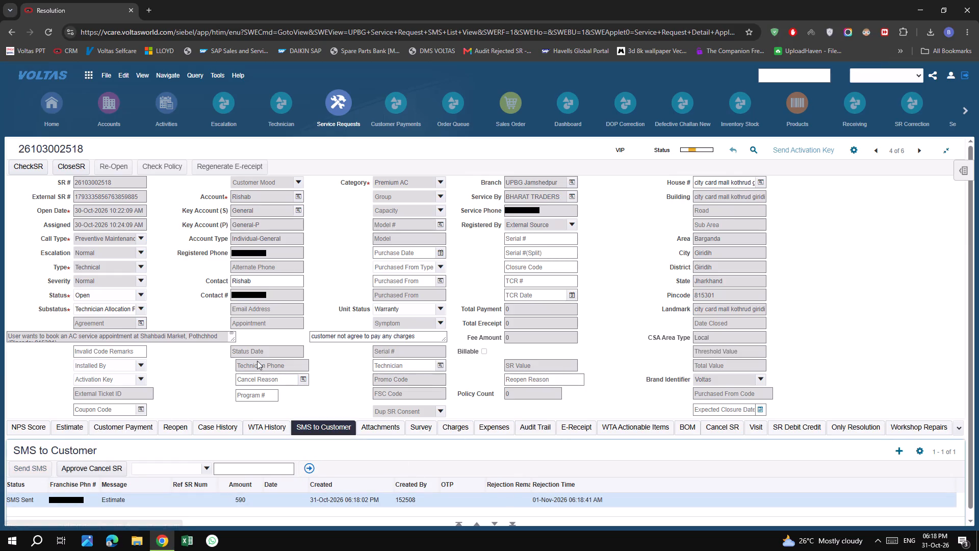
pyautogui.click(305, 379)
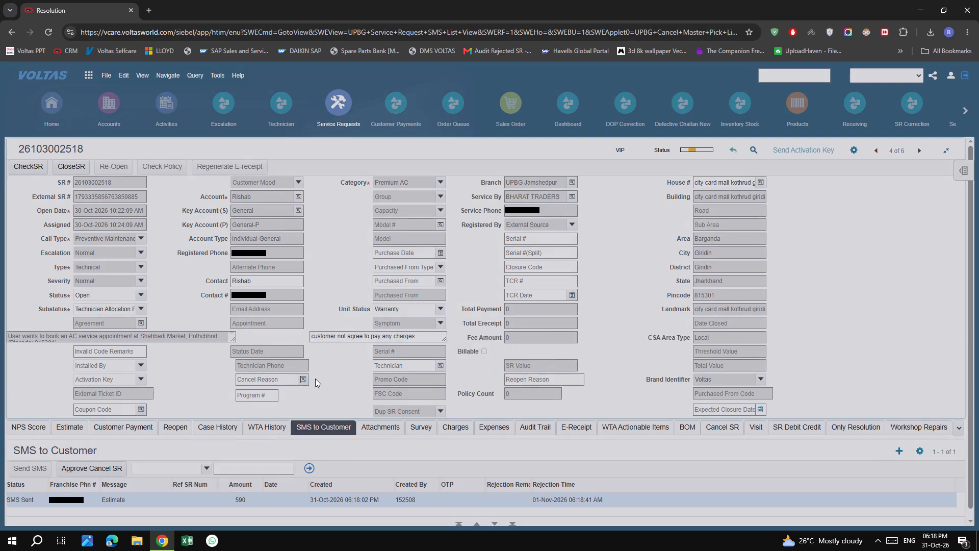
pyautogui.click(455, 302)
pyautogui.click(575, 338)
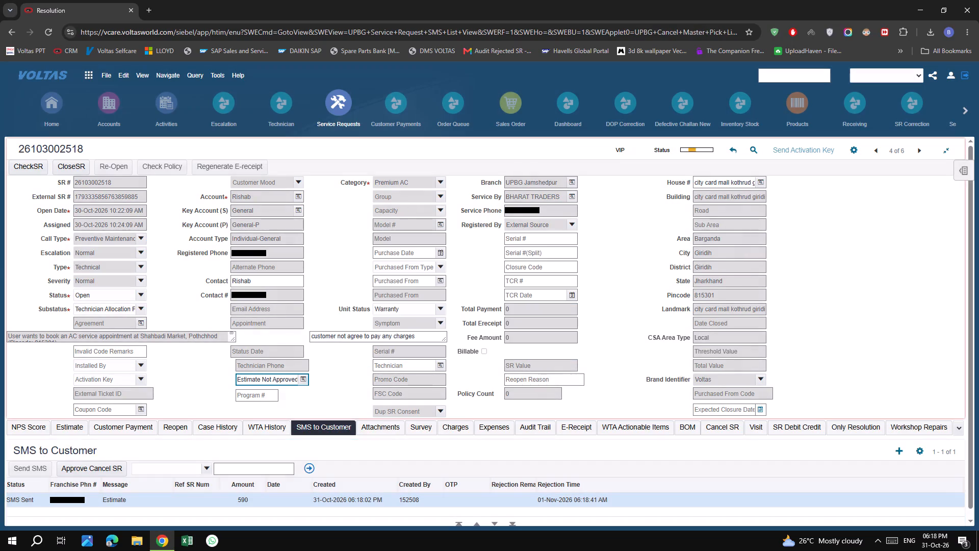
pyautogui.click(138, 294)
pyautogui.click(120, 317)
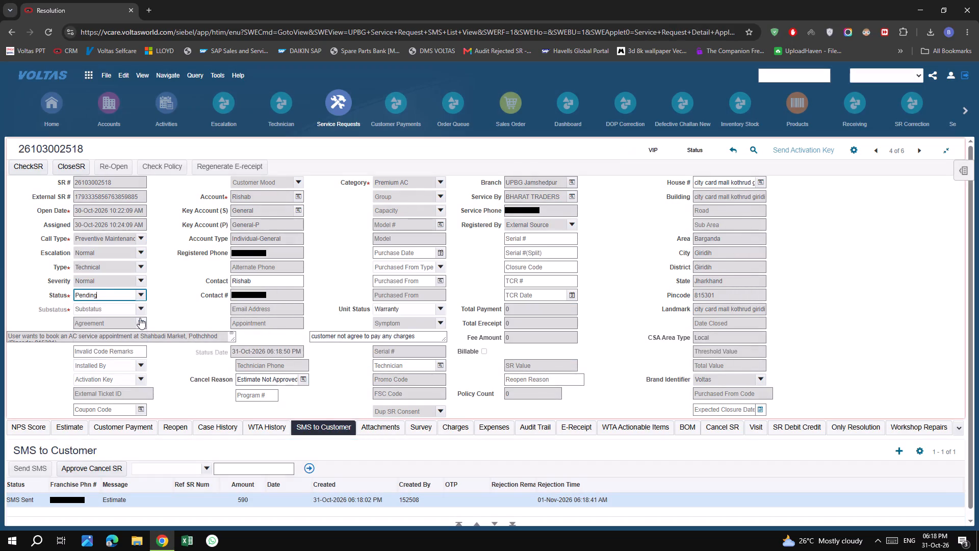
pyautogui.click(140, 309)
pyautogui.scroll(-6, 149, 406)
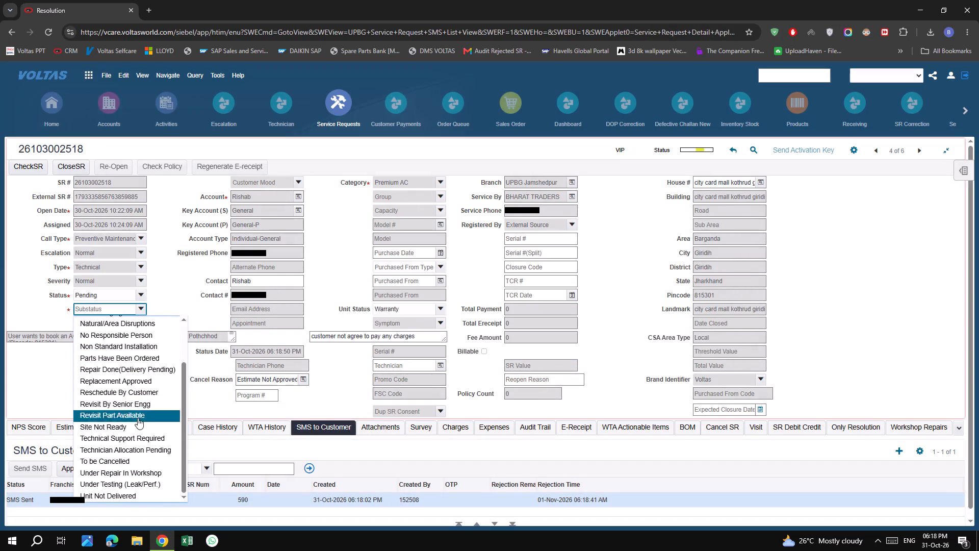
pyautogui.click(125, 460)
pyautogui.click(183, 305)
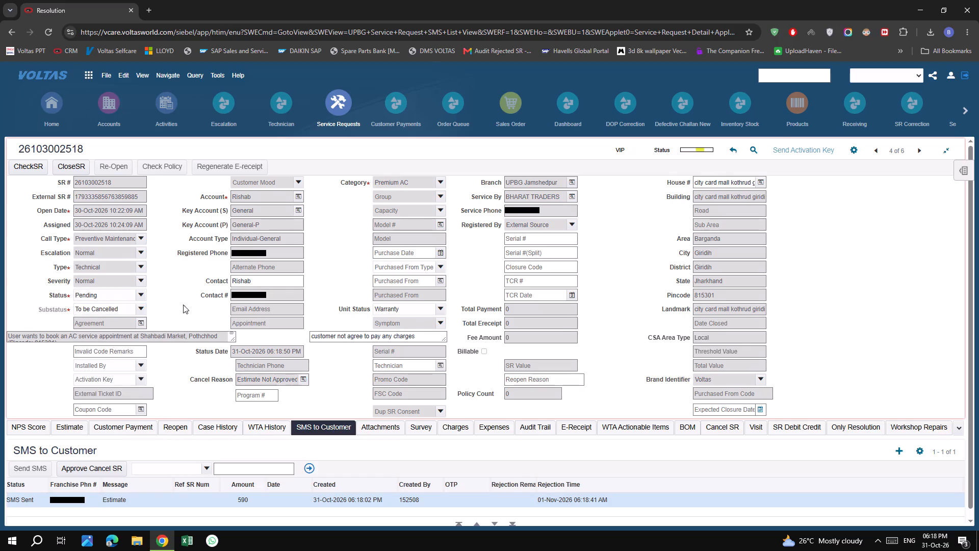
pyautogui.hotkey('ctrl', 's')
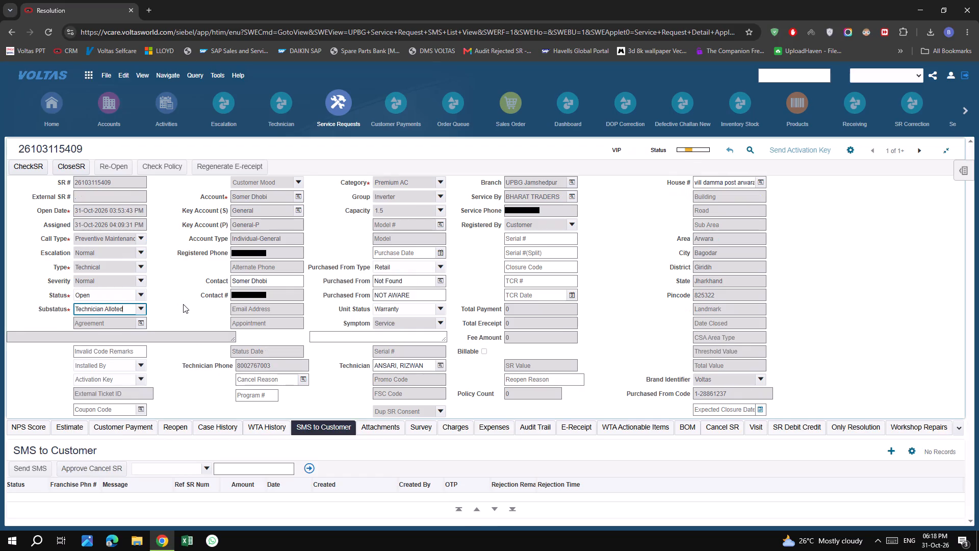
# Return to the service request list, show only Open SRs and sort them by SR number in descending order.
pyautogui.click(334, 103)
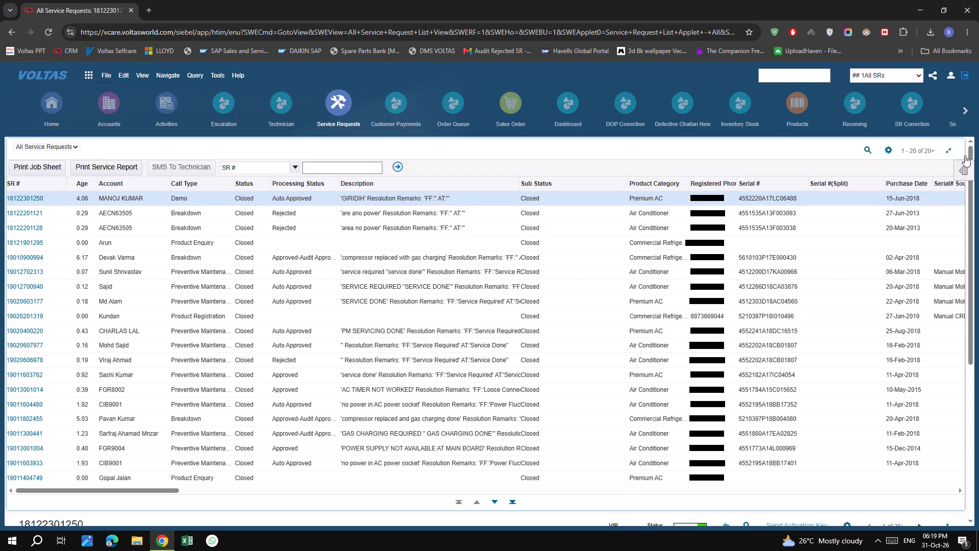
pyautogui.click(886, 79)
pyautogui.click(887, 243)
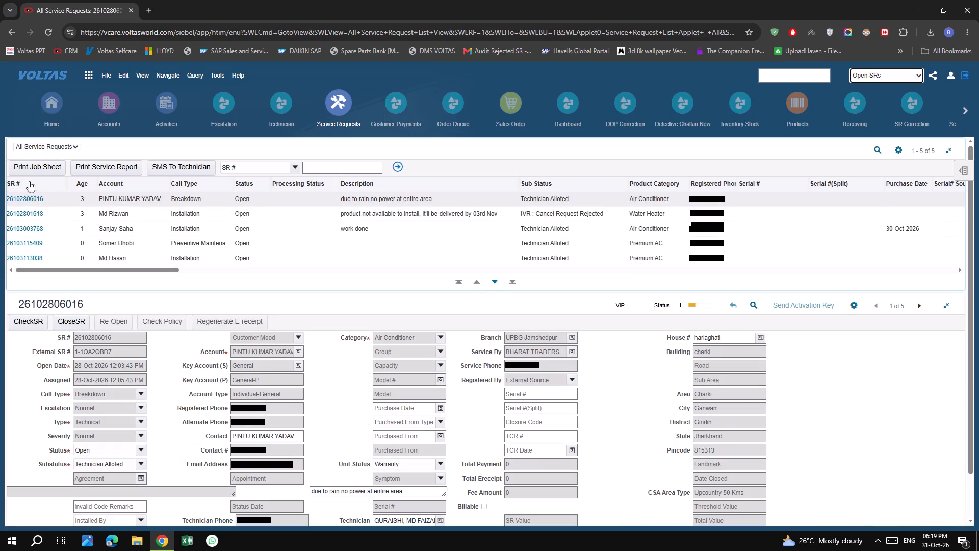
pyautogui.click(29, 181)
pyautogui.click(47, 186)
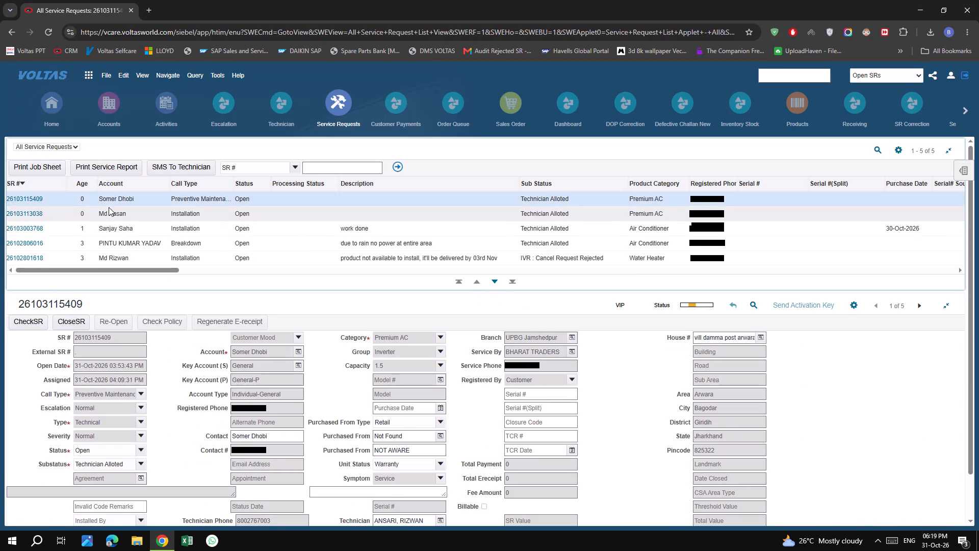
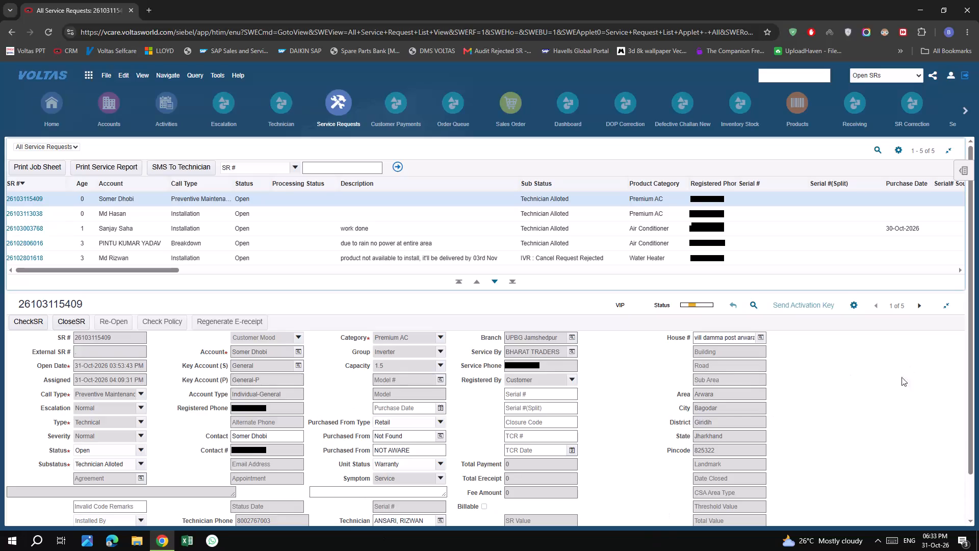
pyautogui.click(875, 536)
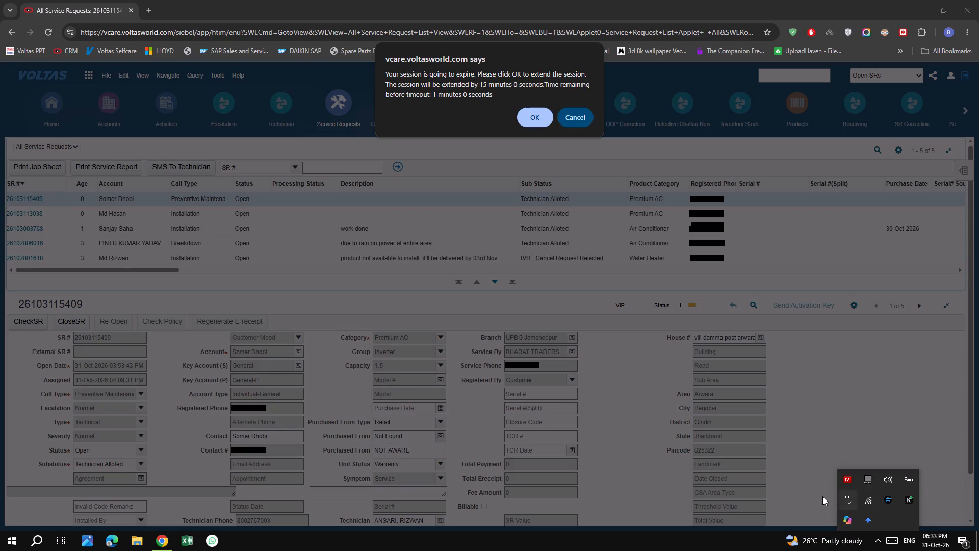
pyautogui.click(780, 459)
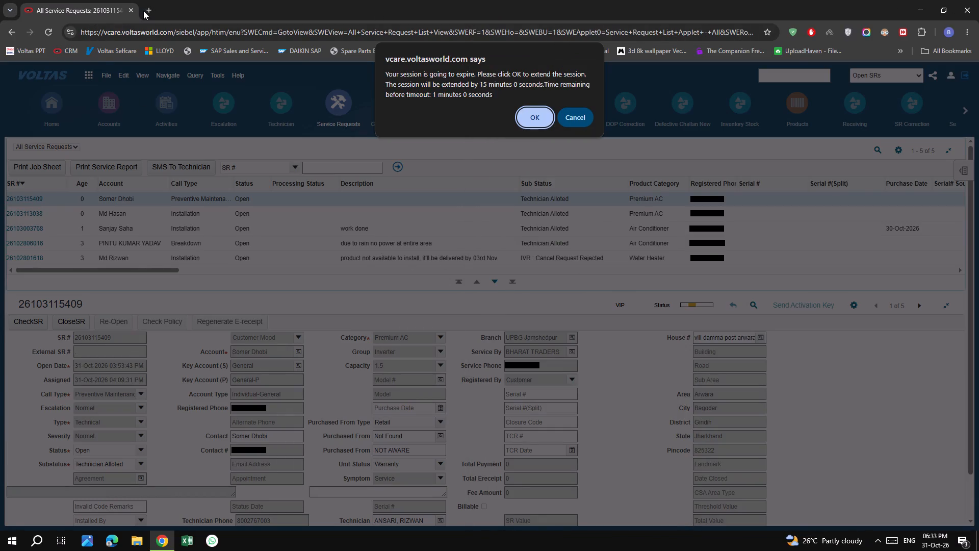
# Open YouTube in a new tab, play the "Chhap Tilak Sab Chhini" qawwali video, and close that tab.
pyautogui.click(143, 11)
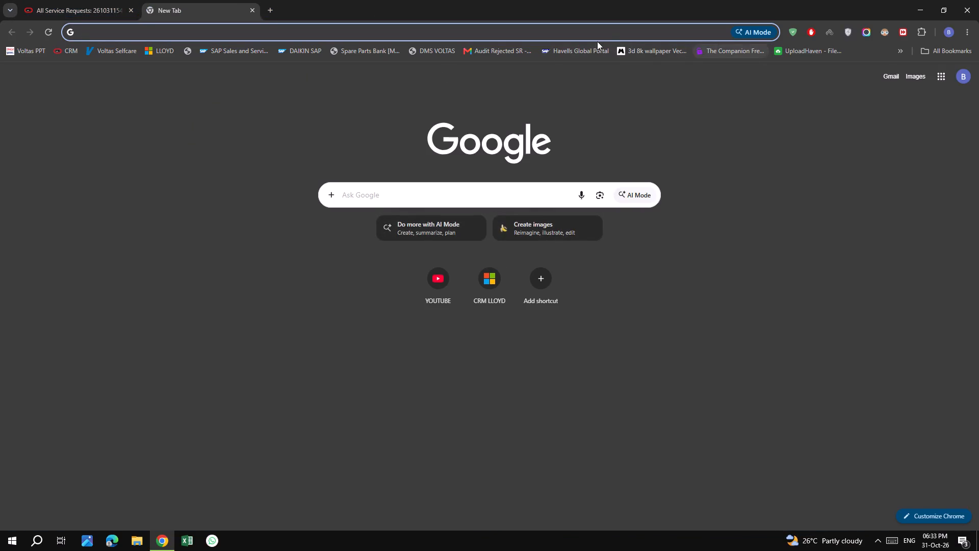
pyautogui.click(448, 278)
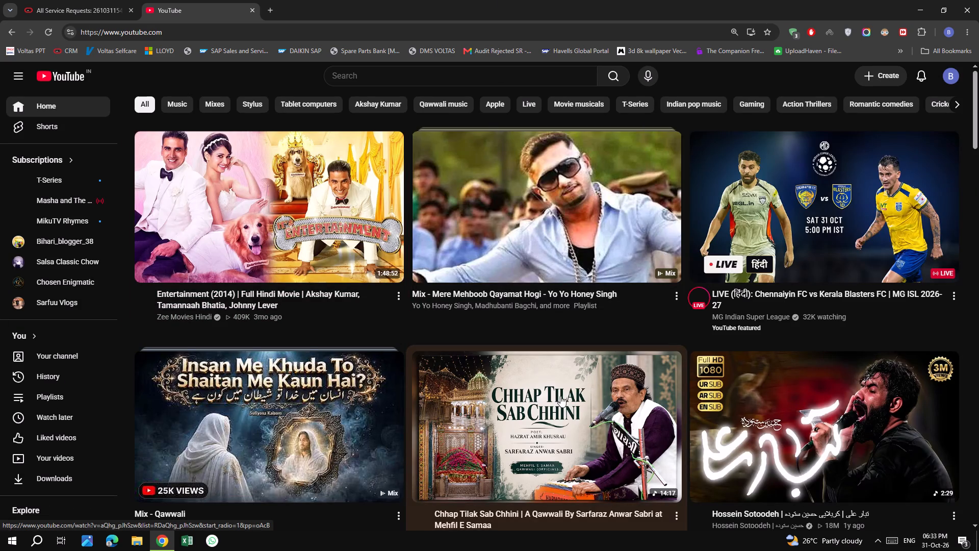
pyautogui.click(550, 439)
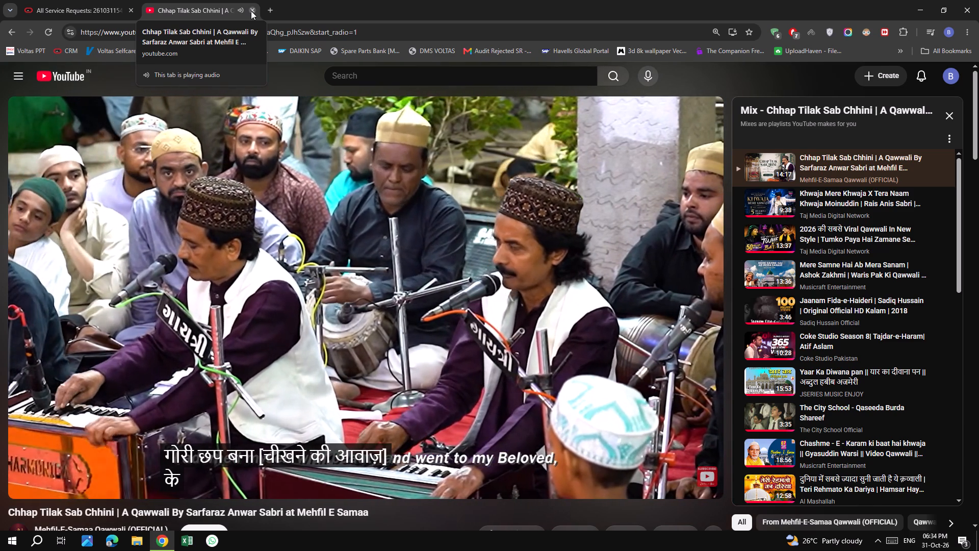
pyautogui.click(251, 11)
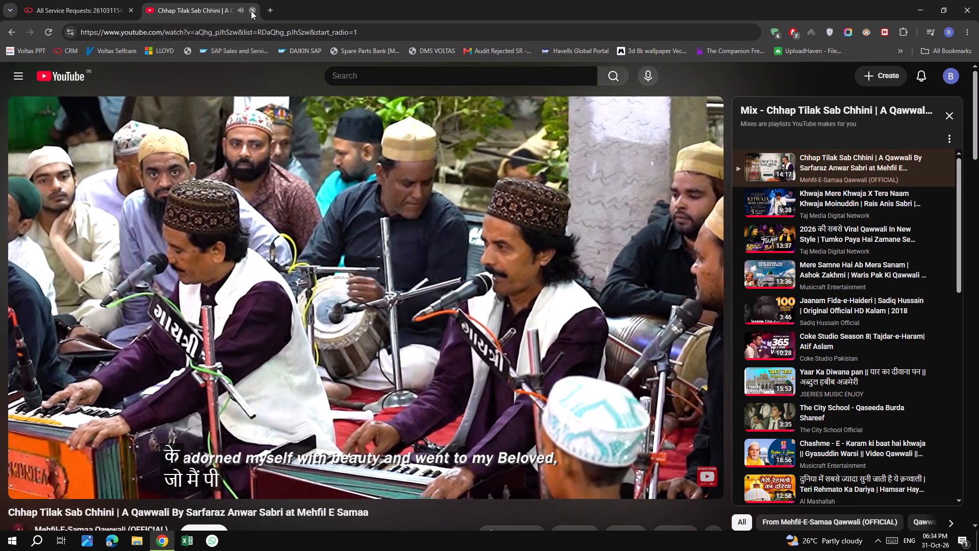